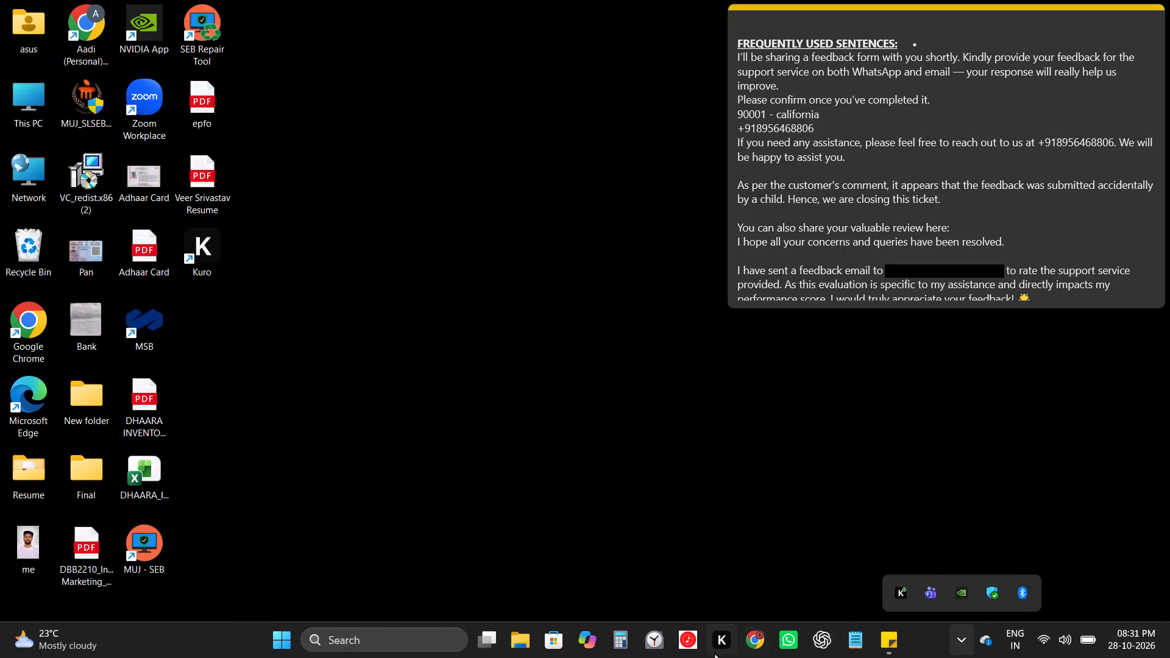
Open Google Chrome and launch WhatsApp to set up the support workspace.
left_click(741, 638)
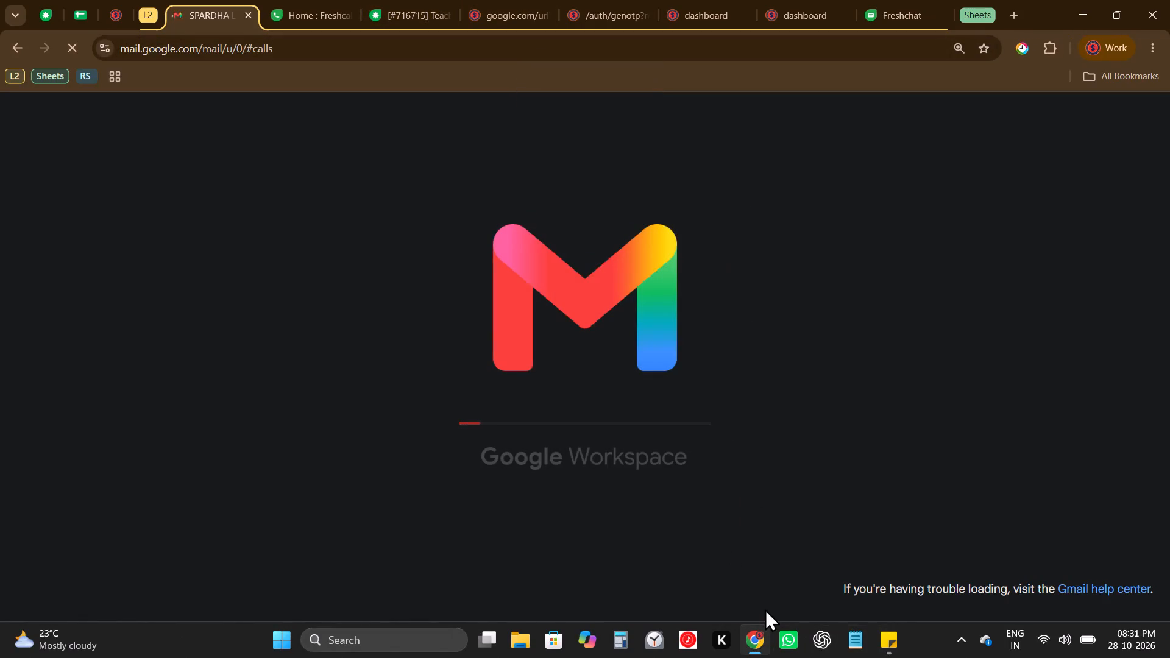
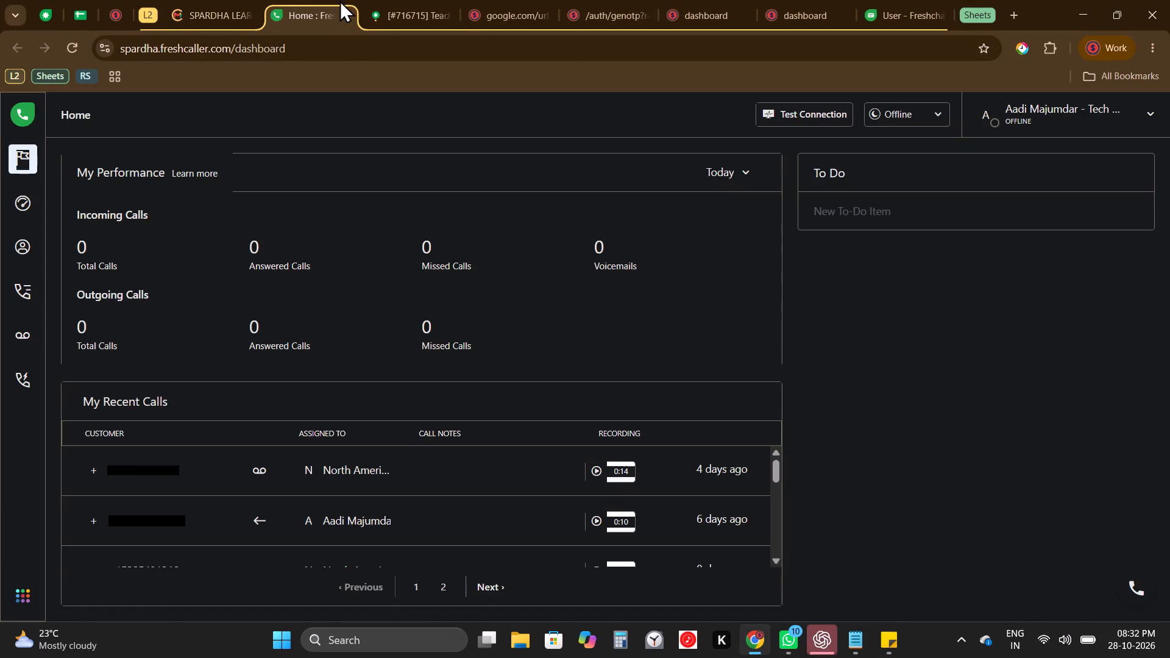
Set the Freshcaller agent status to Available.
left_click(895, 106)
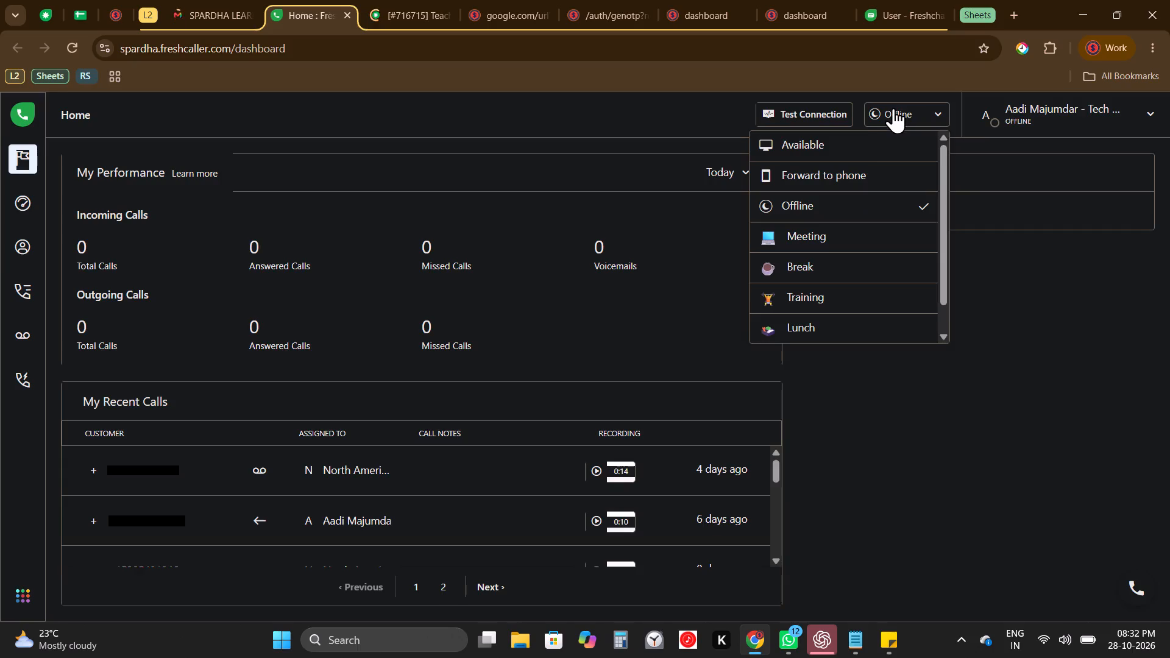
left_click(867, 133)
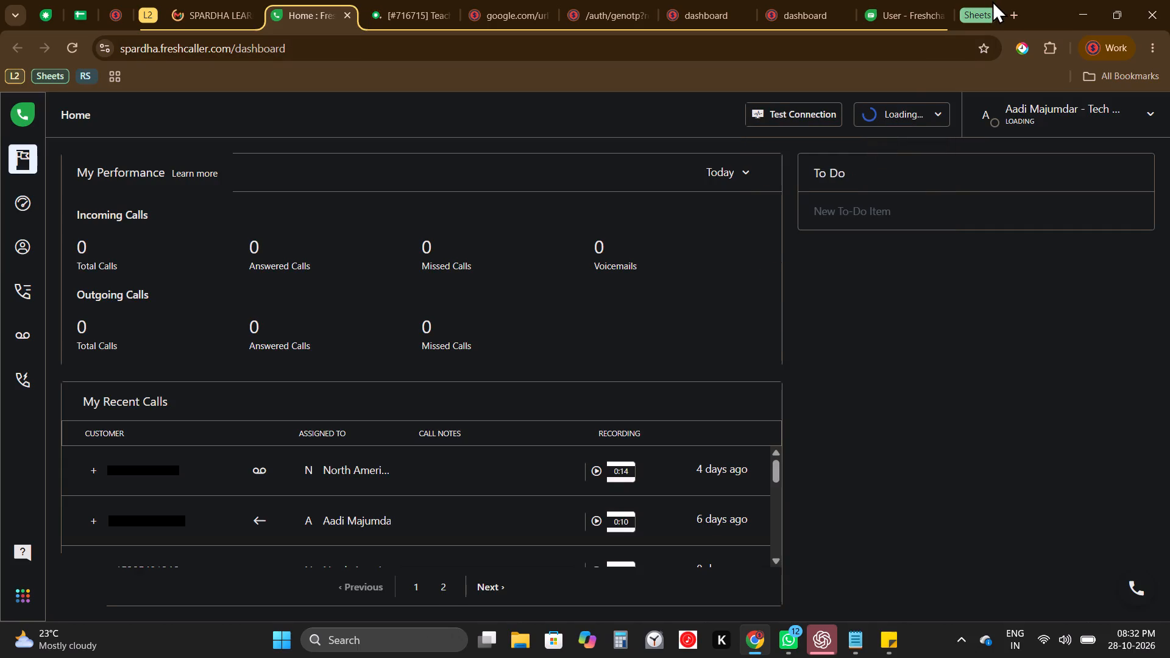
Move the Sheets tab group ahead of the L2 tab group in the browser.
left_click_drag(992, 1, 225, 5)
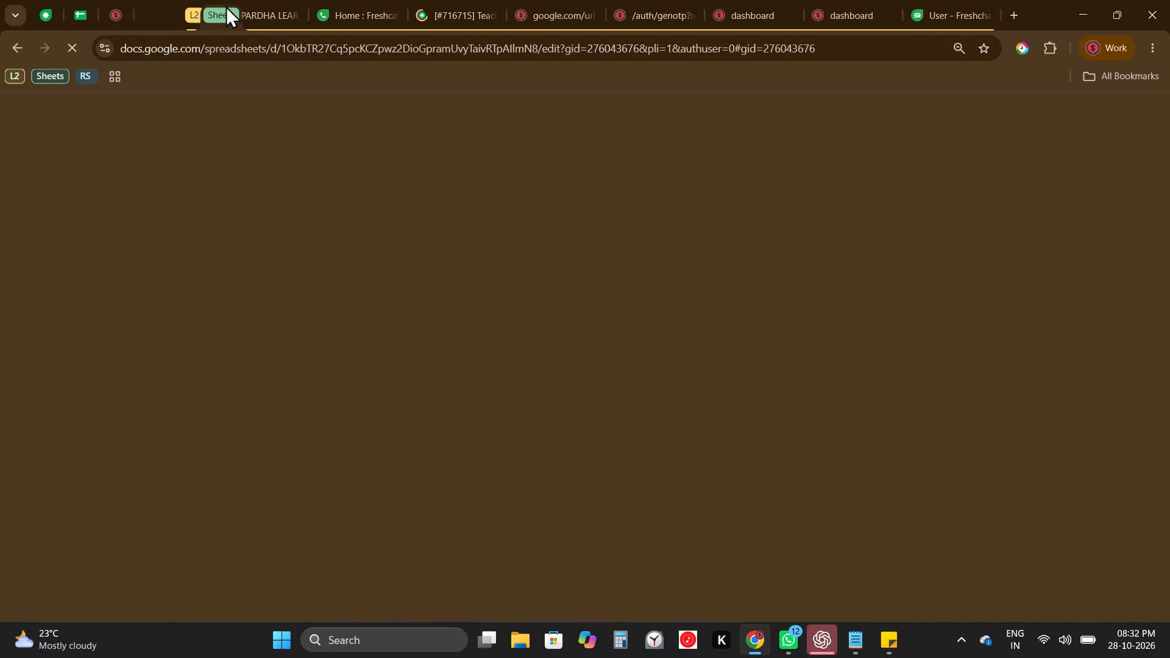
left_click_drag(225, 5, 194, 19)
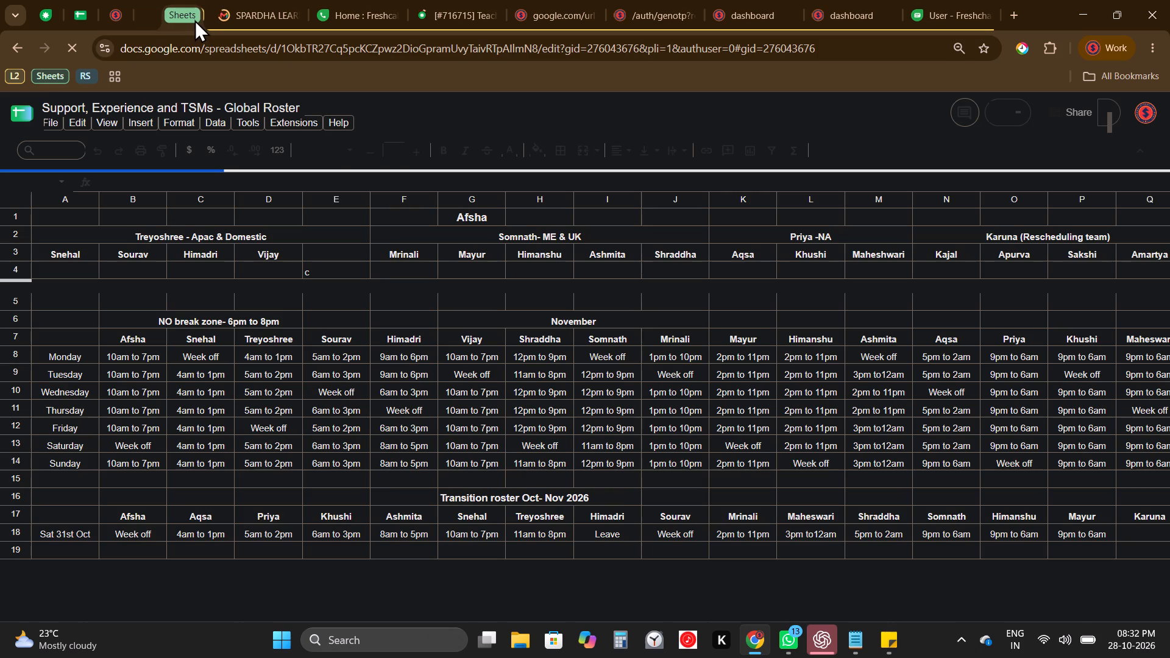
left_click_drag(194, 19, 191, 15)
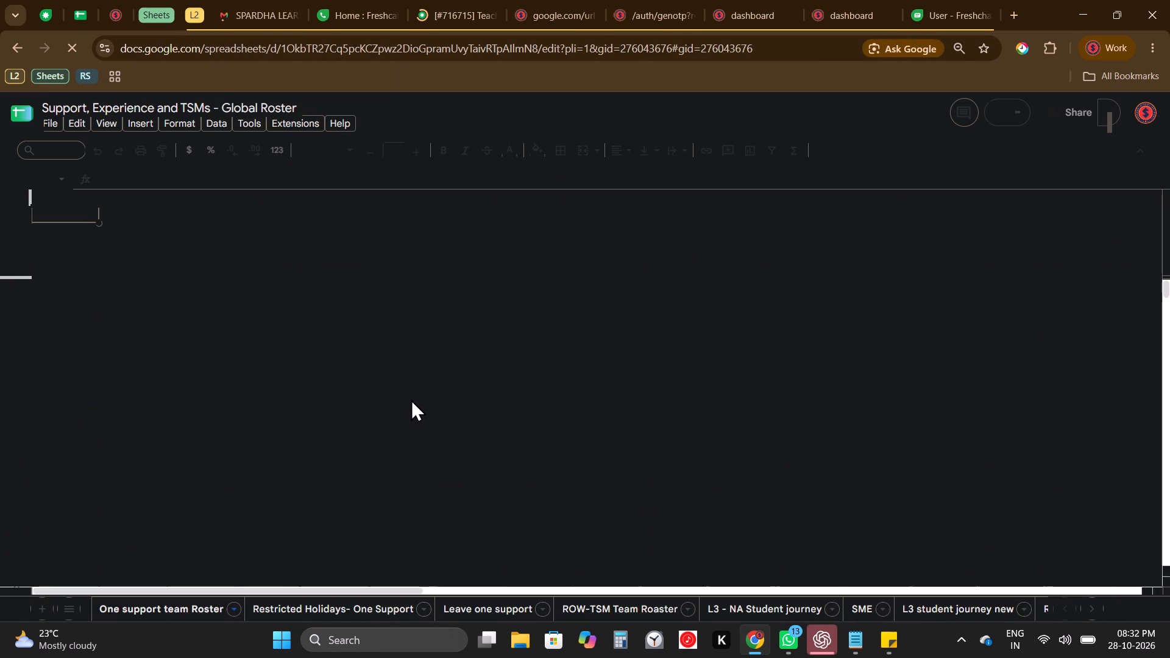
Switch to Gmail and open the Chat home in place of the Meet view.
left_click(276, 0)
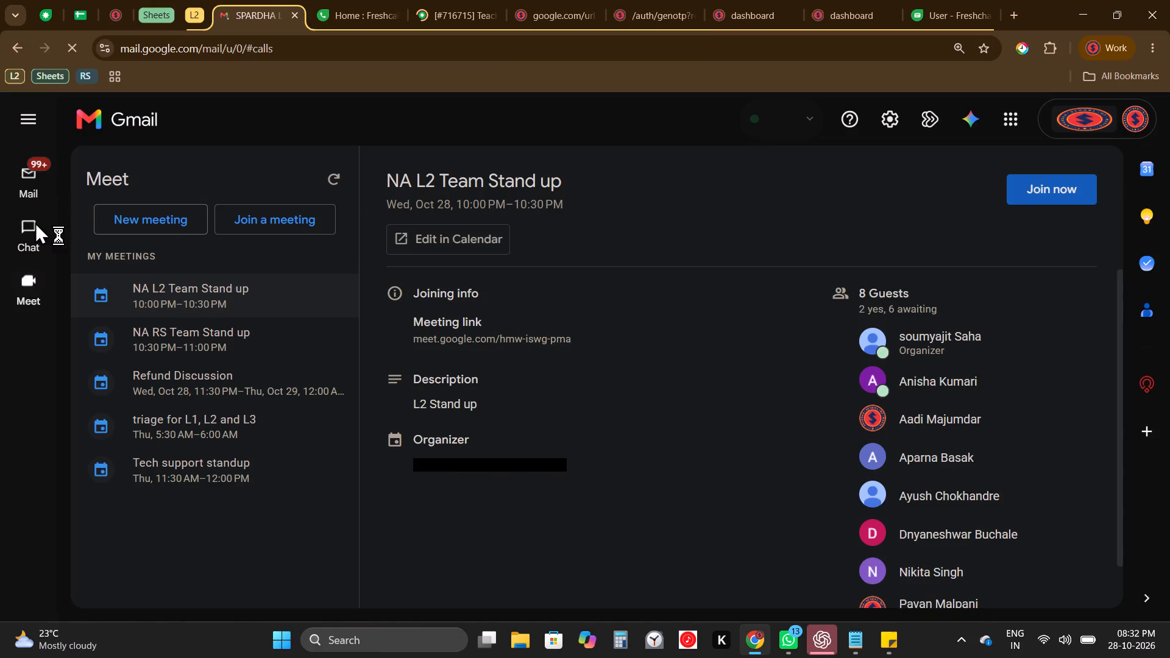
triple_click(35, 222)
triple_click(35, 222)
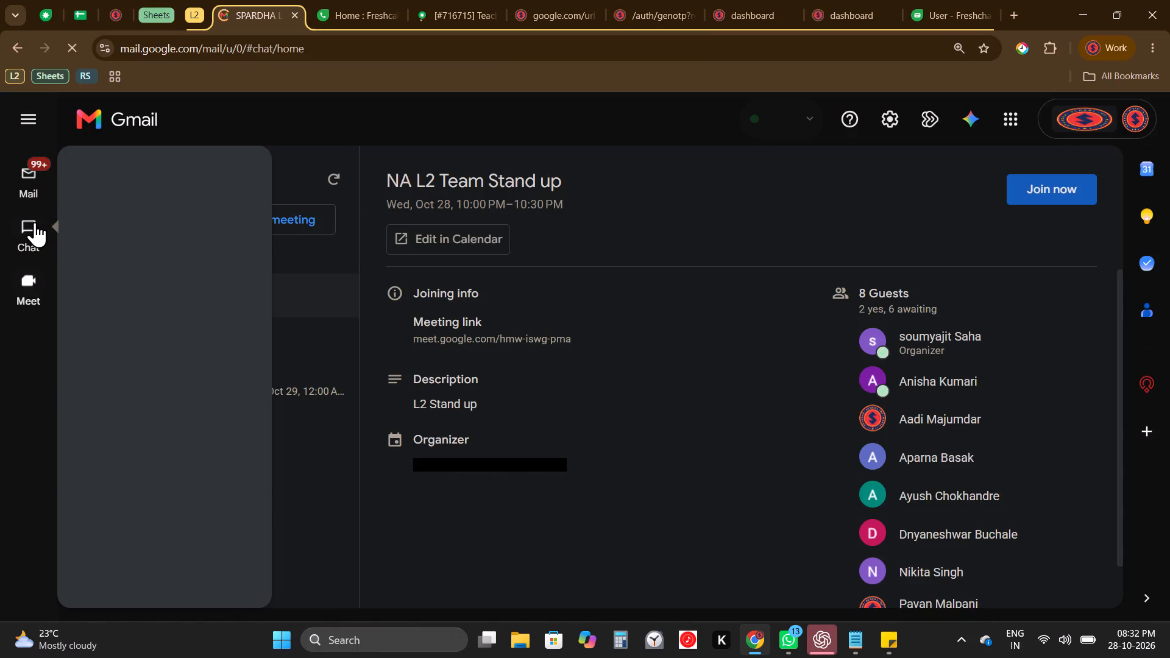
triple_click(35, 222)
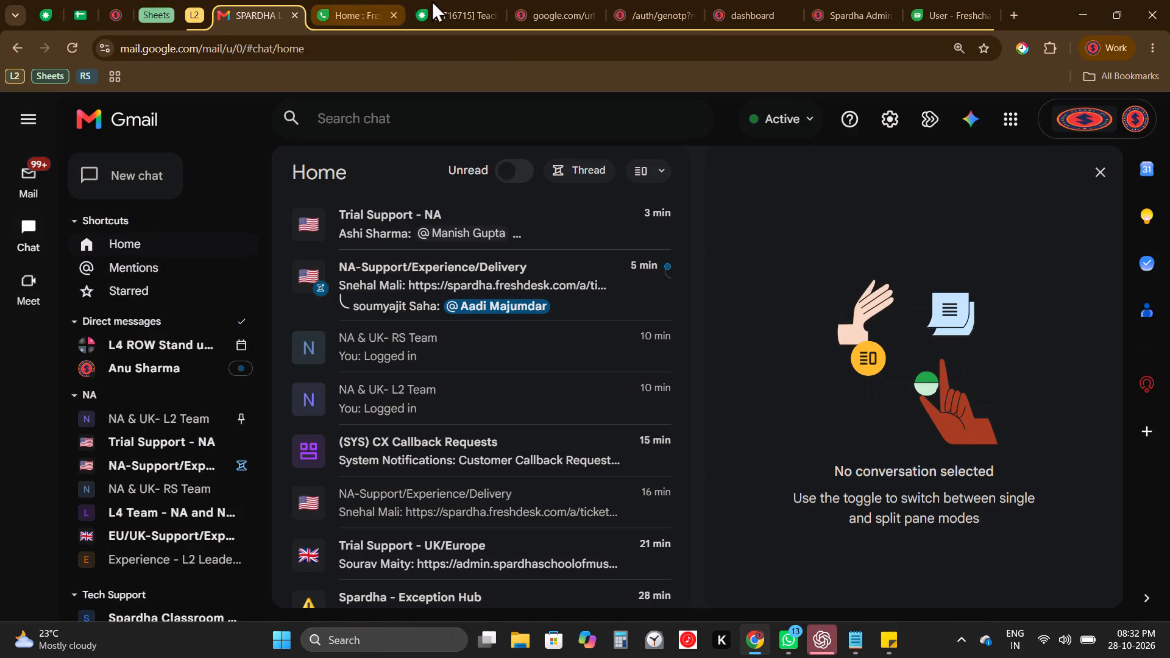
left_click(460, 0)
triple_click(13, 115)
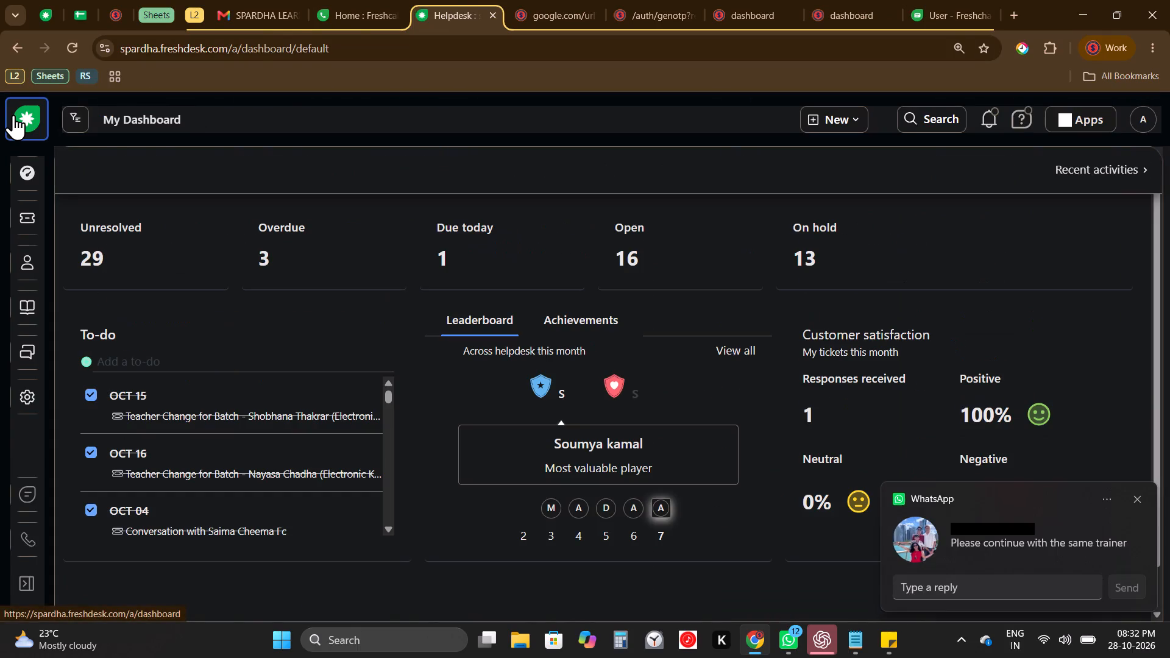
left_click(522, 176)
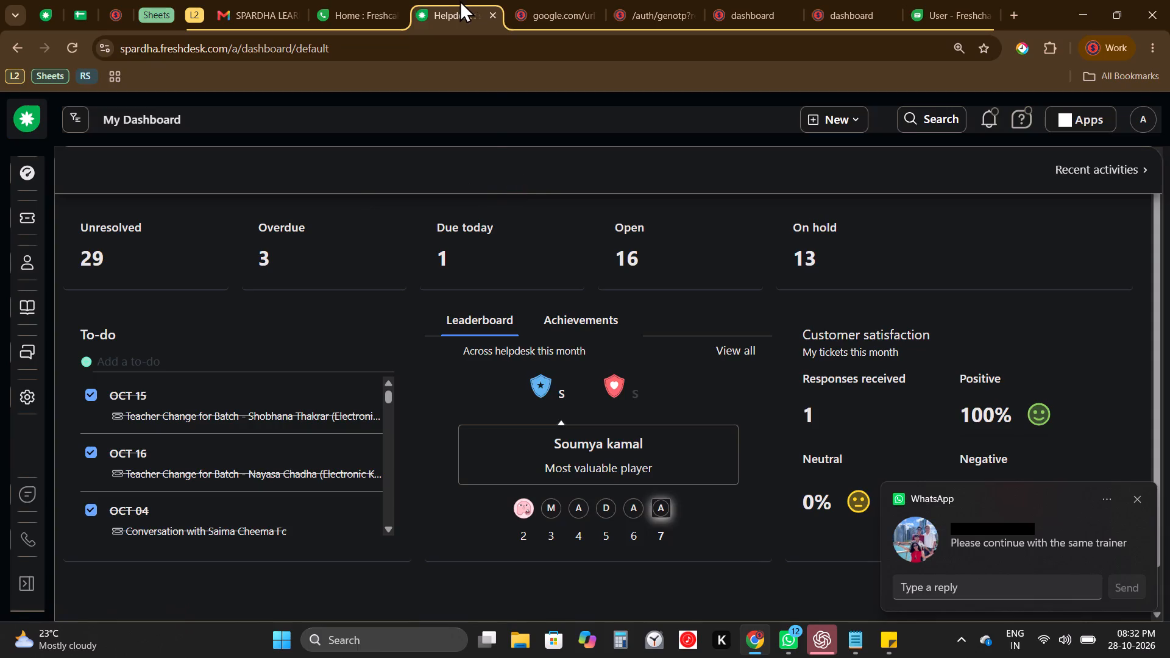
left_click(367, 0)
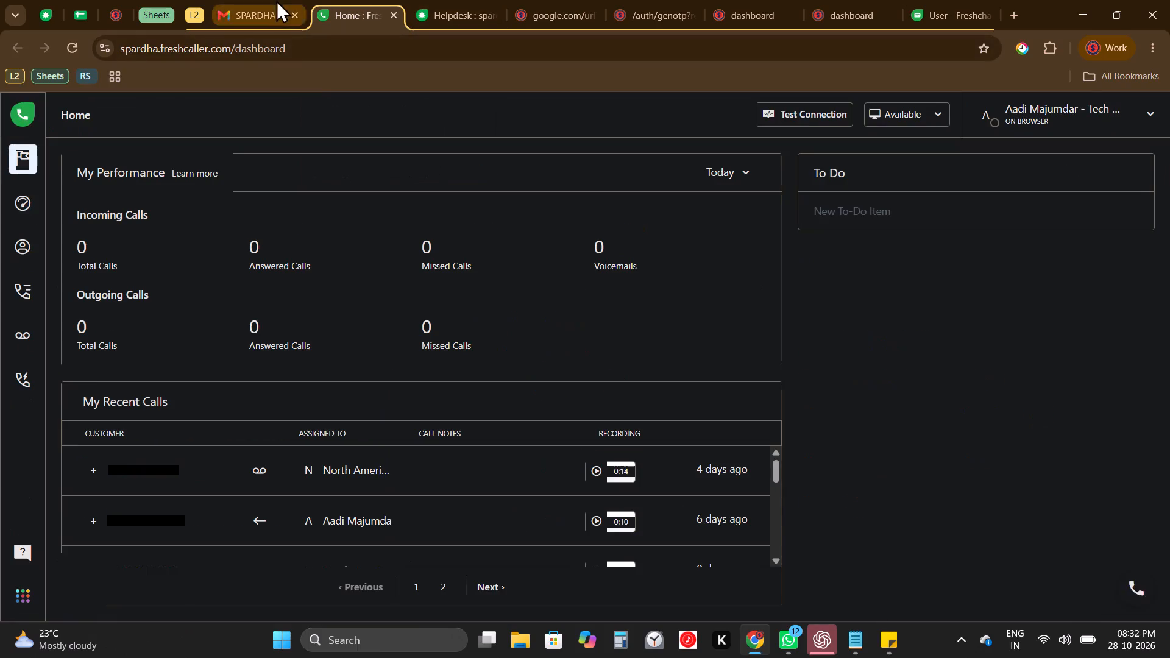
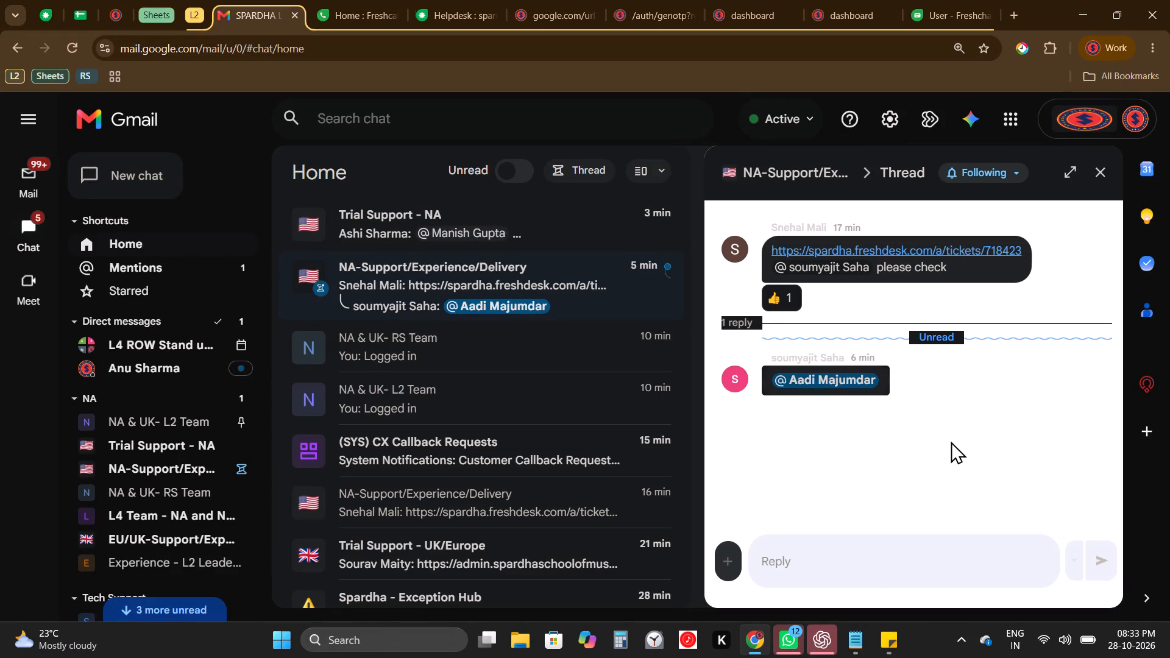
React with a thumbs-up to the reply in the NA-Support thread about ticket 718423 and close the thread.
left_click(951, 441)
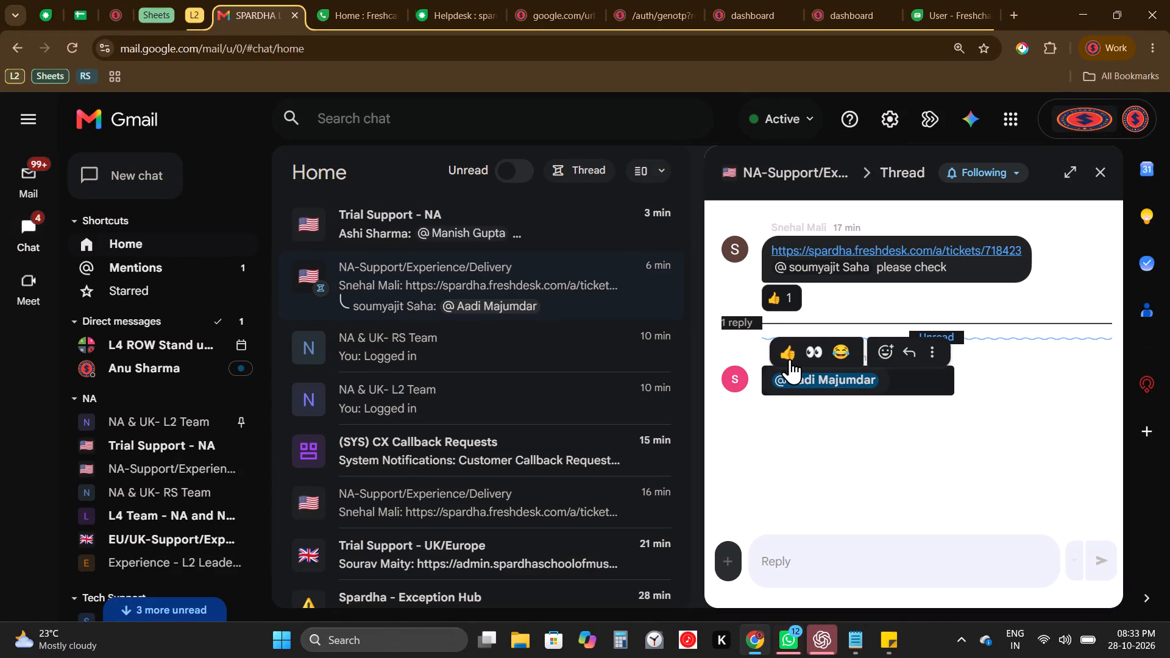
left_click(790, 359)
left_click(973, 459)
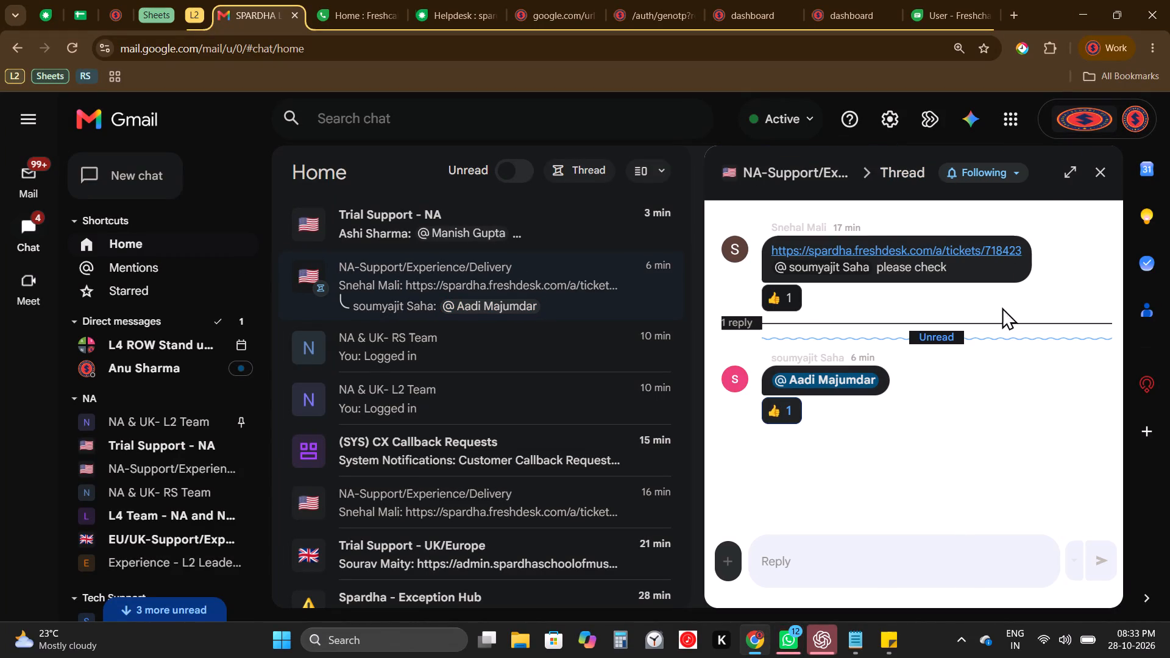
left_click(1104, 164)
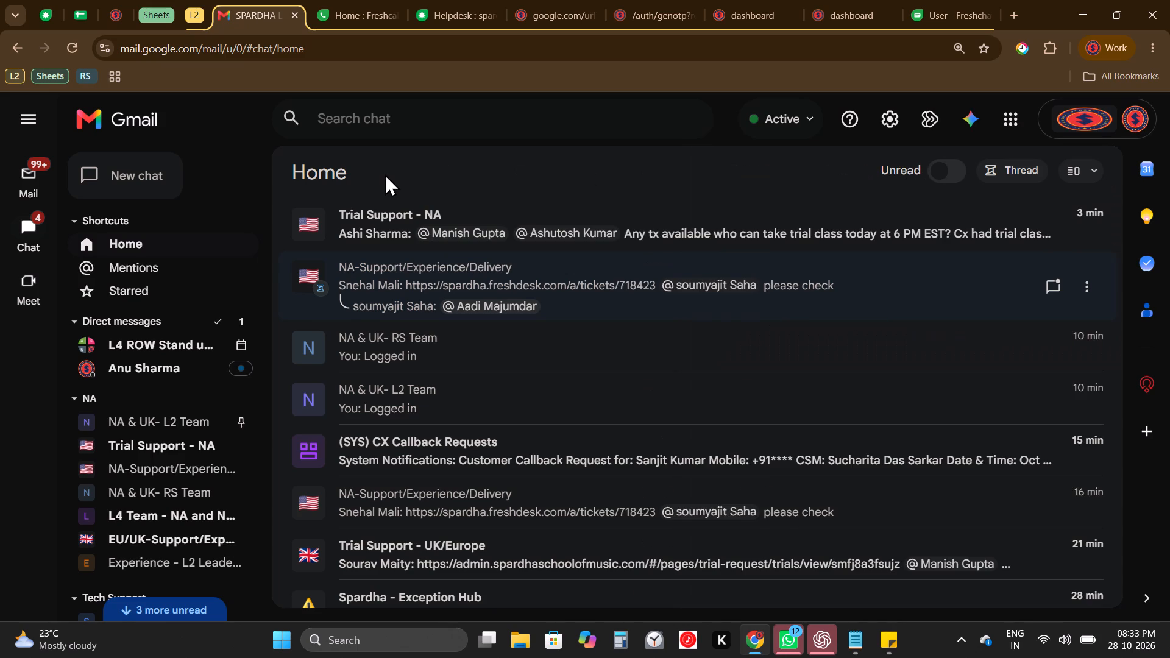
Open the NA & UK- L2 Team space and add a thumbs-up to the Ticket Count on 28th message.
left_click(151, 430)
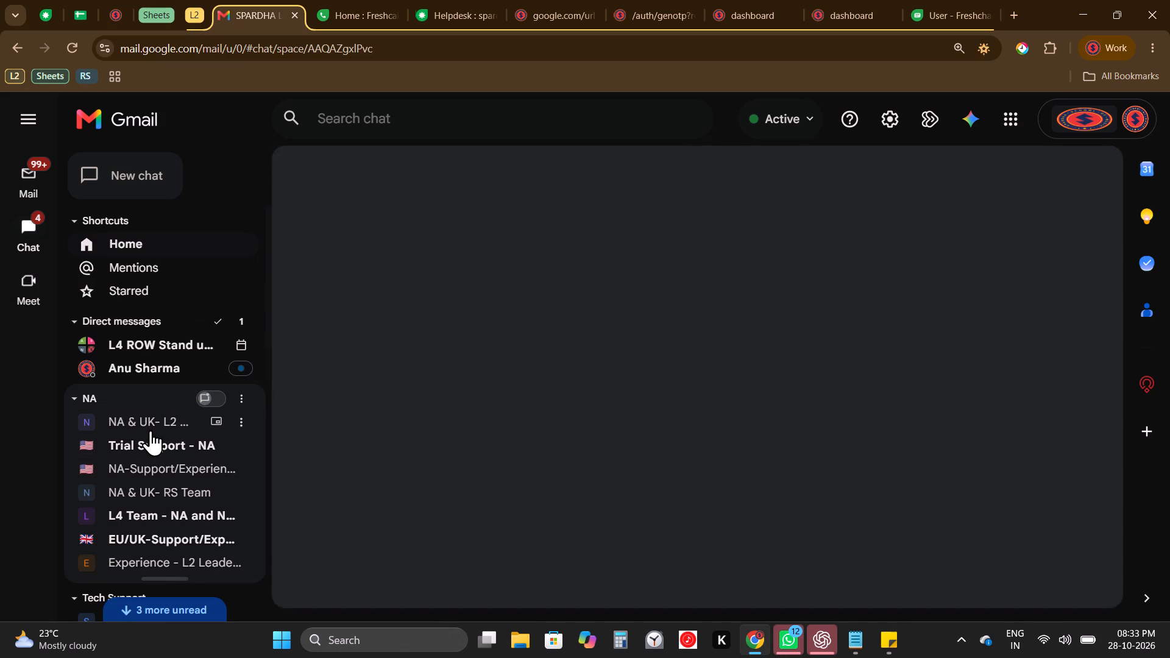
scroll(626, 417, "up", 2)
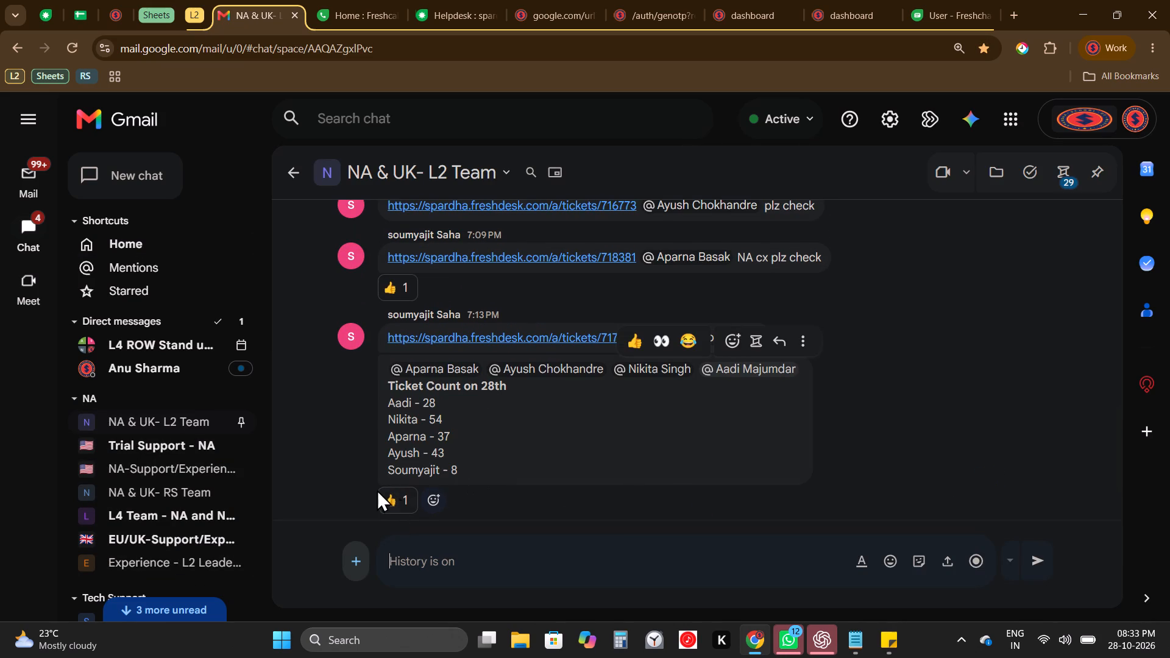
left_click_drag(377, 490, 398, 501)
left_click(398, 501)
scroll(611, 420, "up", 1)
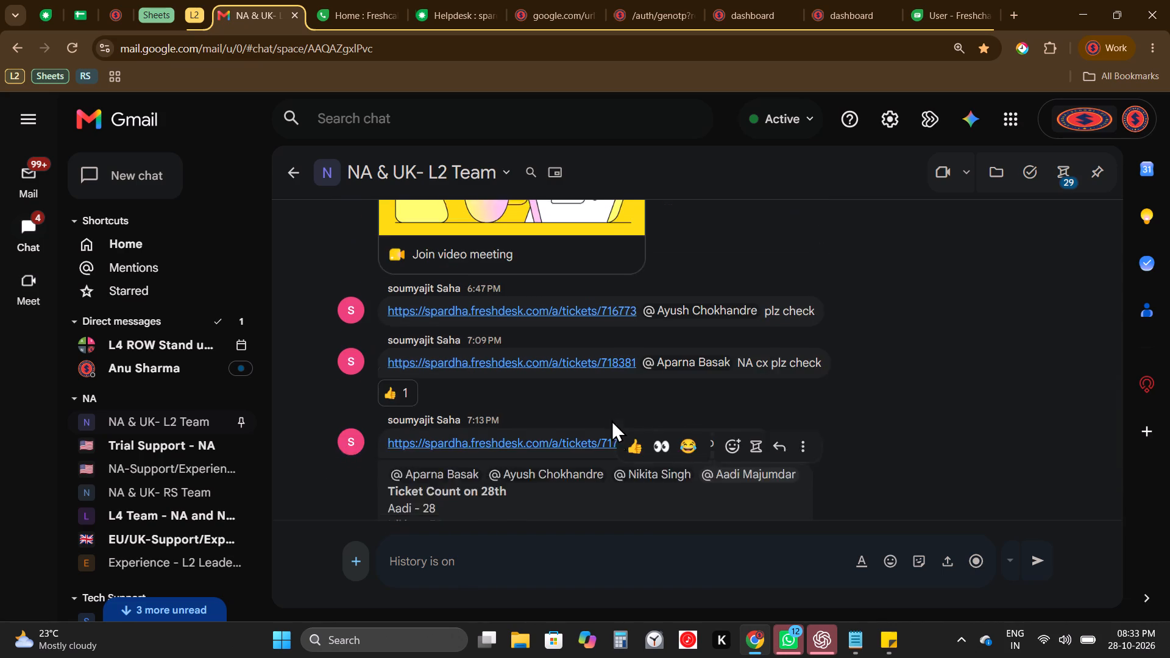
scroll(611, 420, "up", 5)
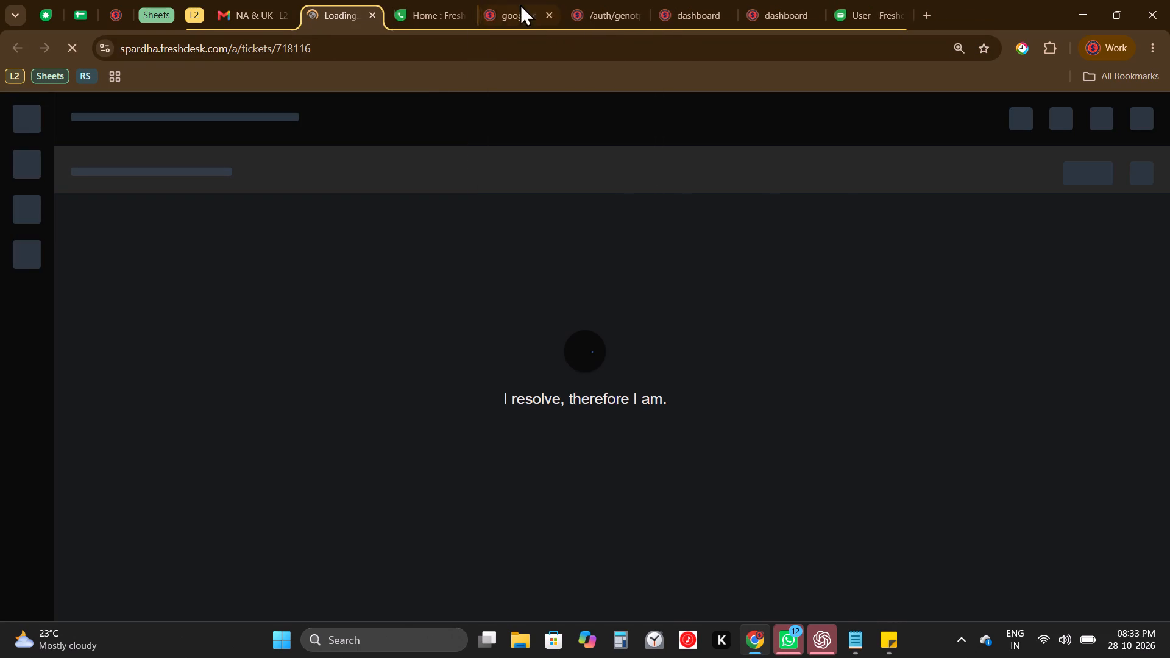
Move the ticket 718116 browser tab to just after the Freshcaller Home tab.
left_click_drag(369, 0, 461, 0)
Go through the open Spardha admin, User, ticket and Freshcaller tabs so each one loads, and reload the Freshcaller dashboard.
left_click(519, 0)
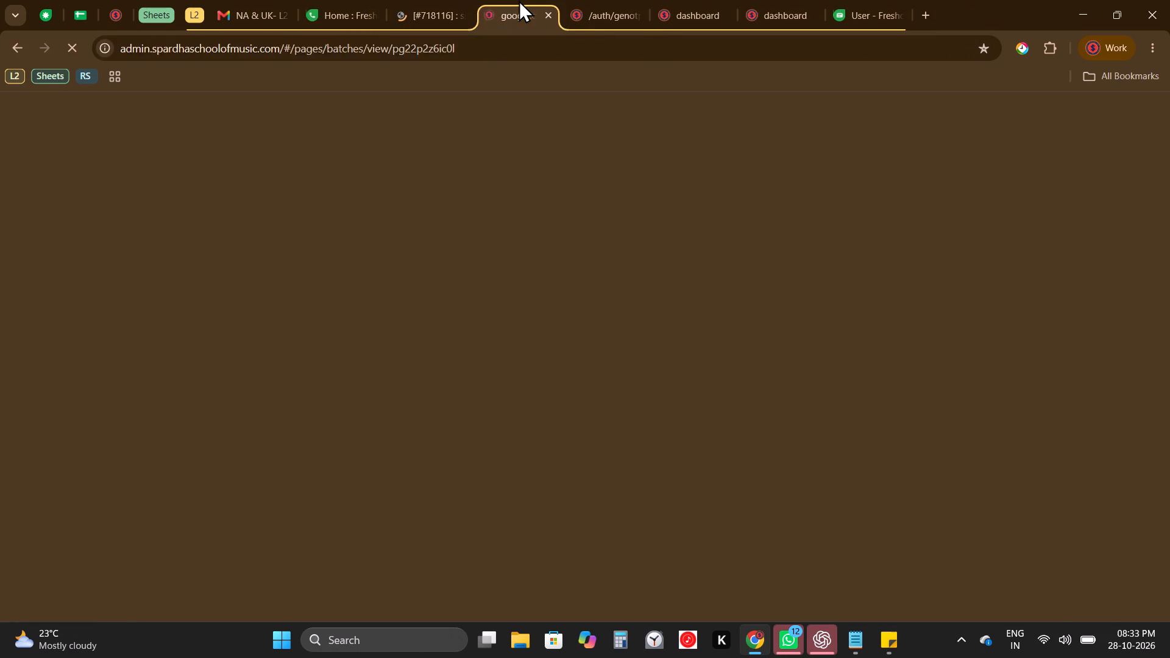
left_click(604, 0)
left_click(677, 0)
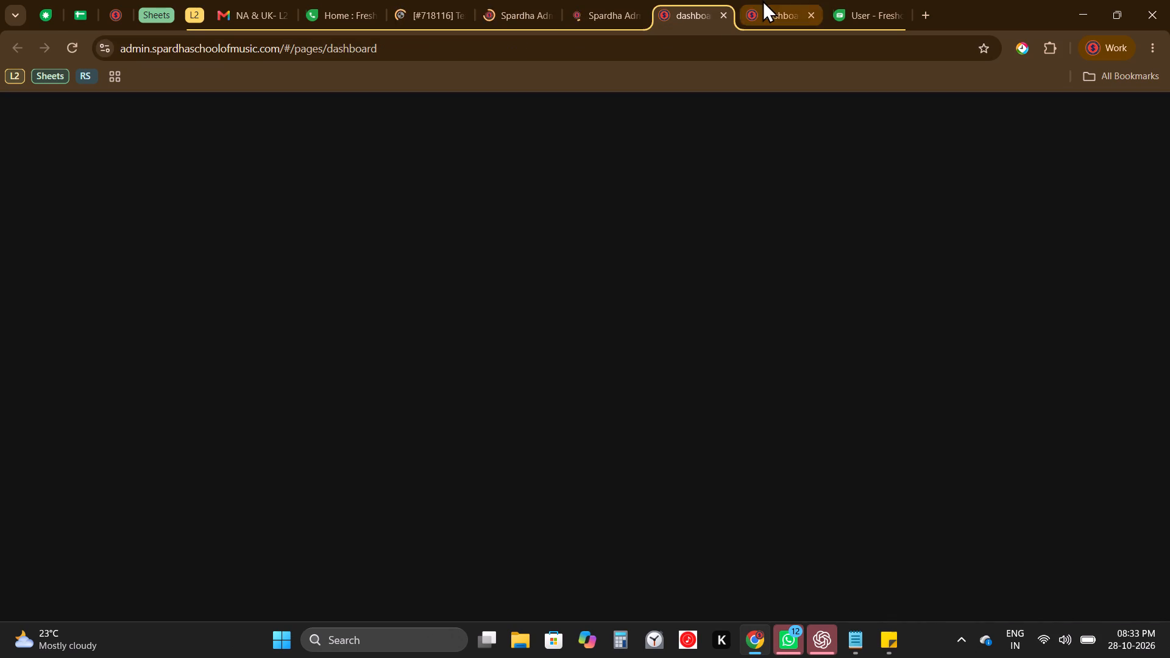
left_click(762, 0)
left_click(840, 4)
left_click(410, 0)
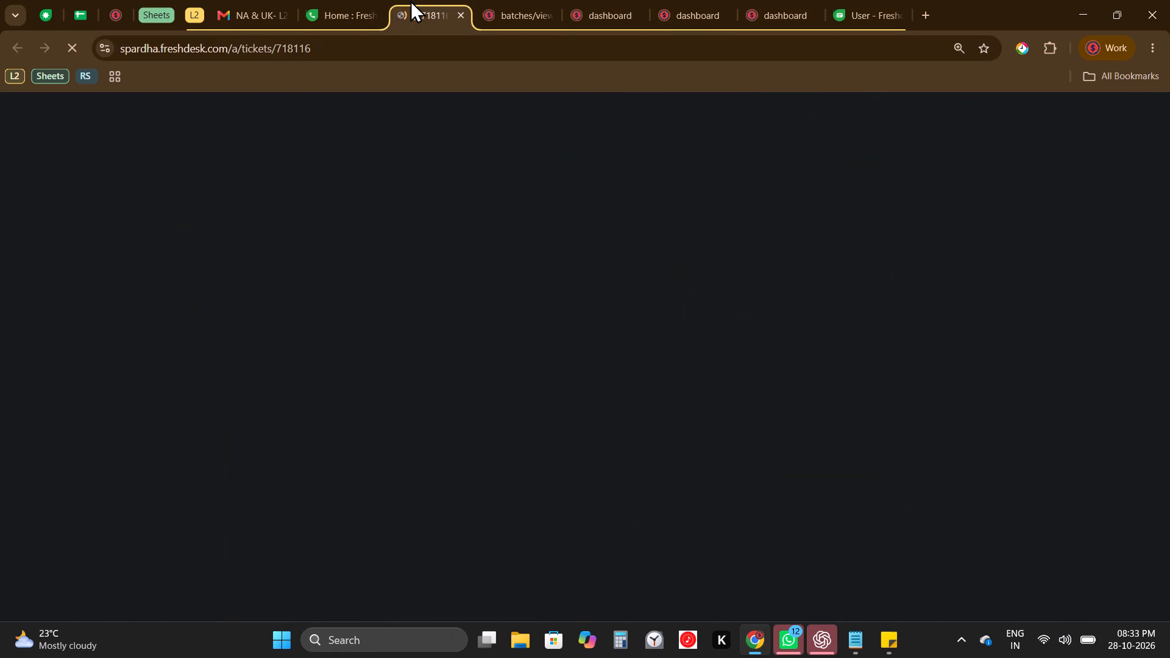
left_click(364, 0)
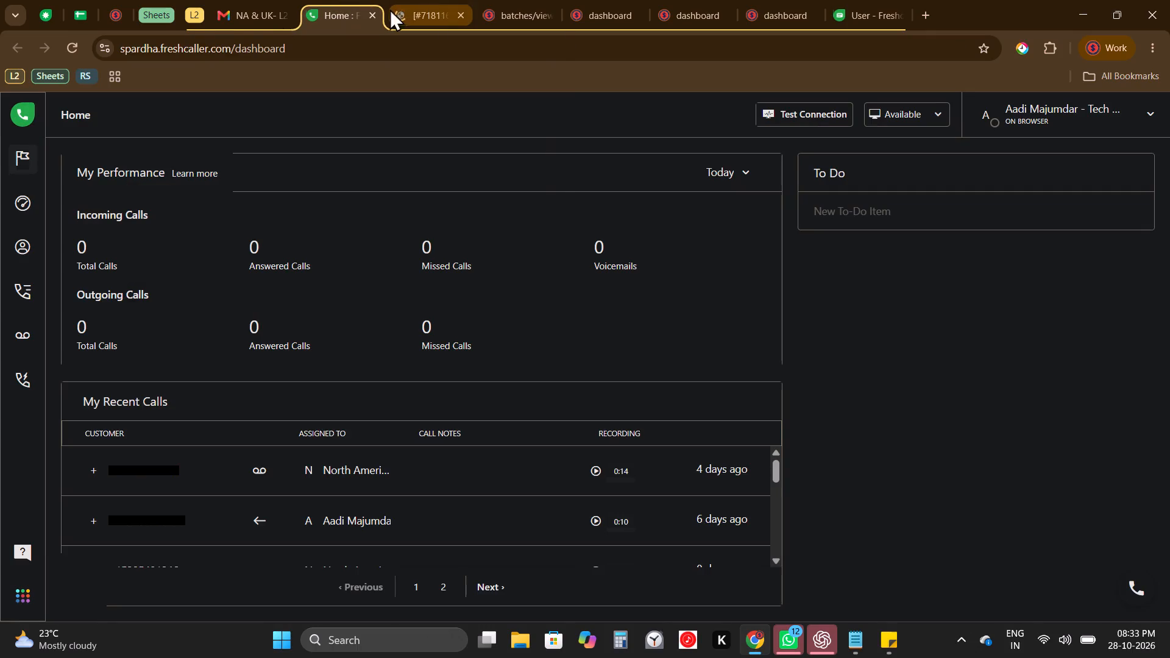
left_click(77, 45)
Return to ticket 718116 and read the private note about the escalated case and its referenced tickets.
left_click(411, 0)
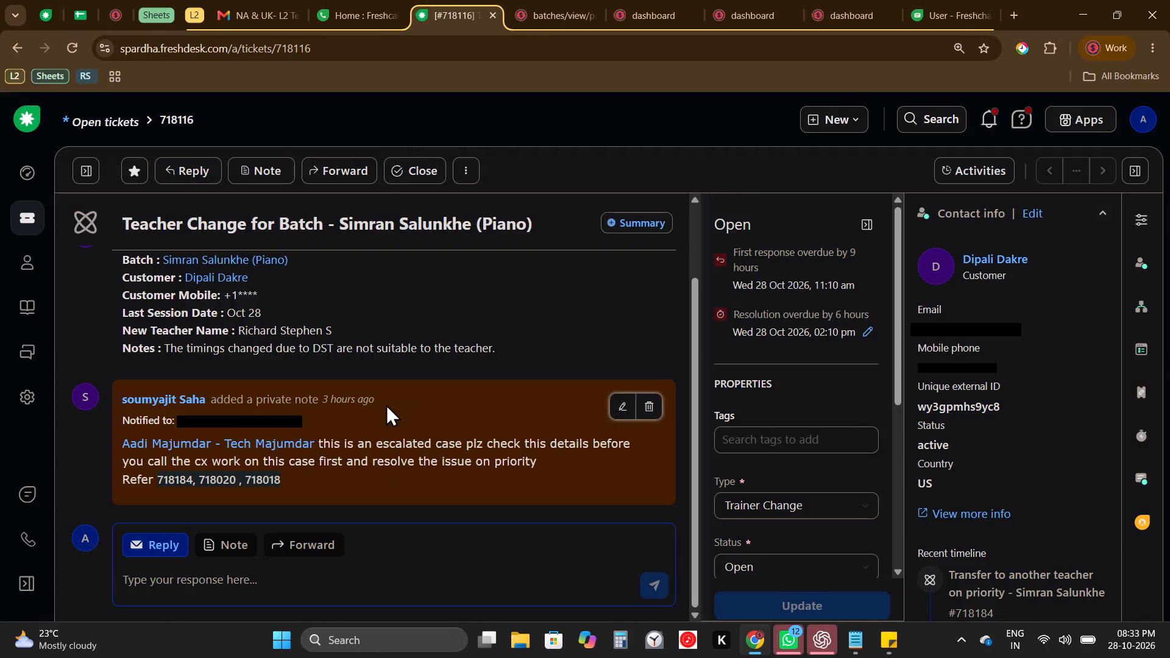
left_click_drag(330, 435, 381, 458)
left_click_drag(381, 458, 544, 475)
left_click(544, 475)
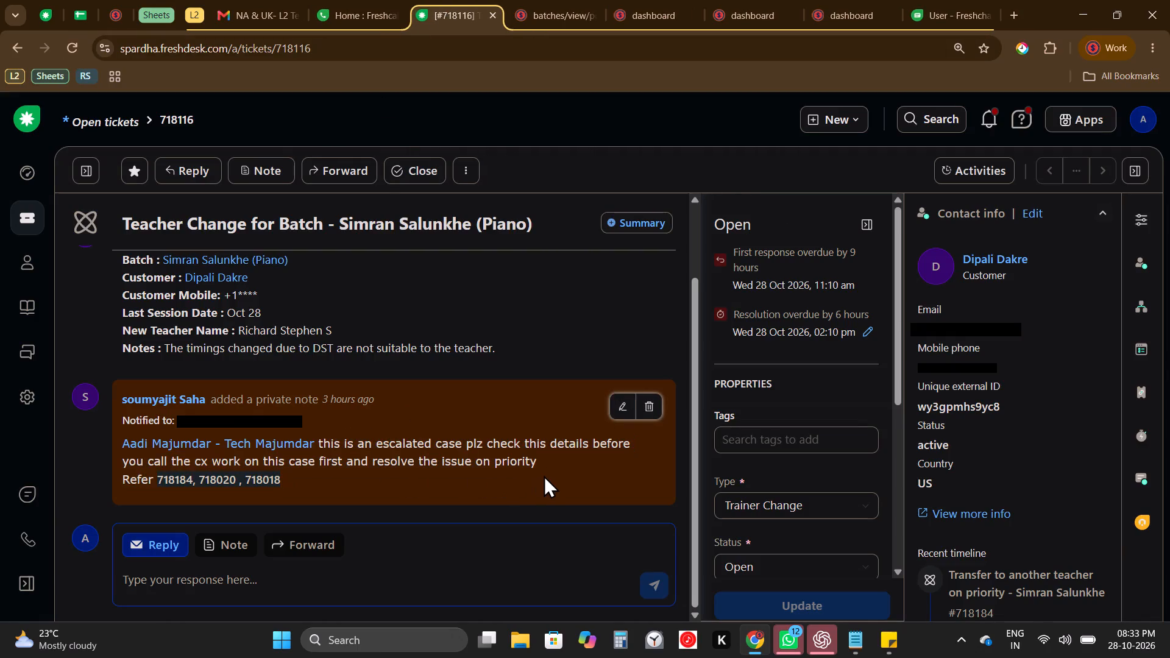
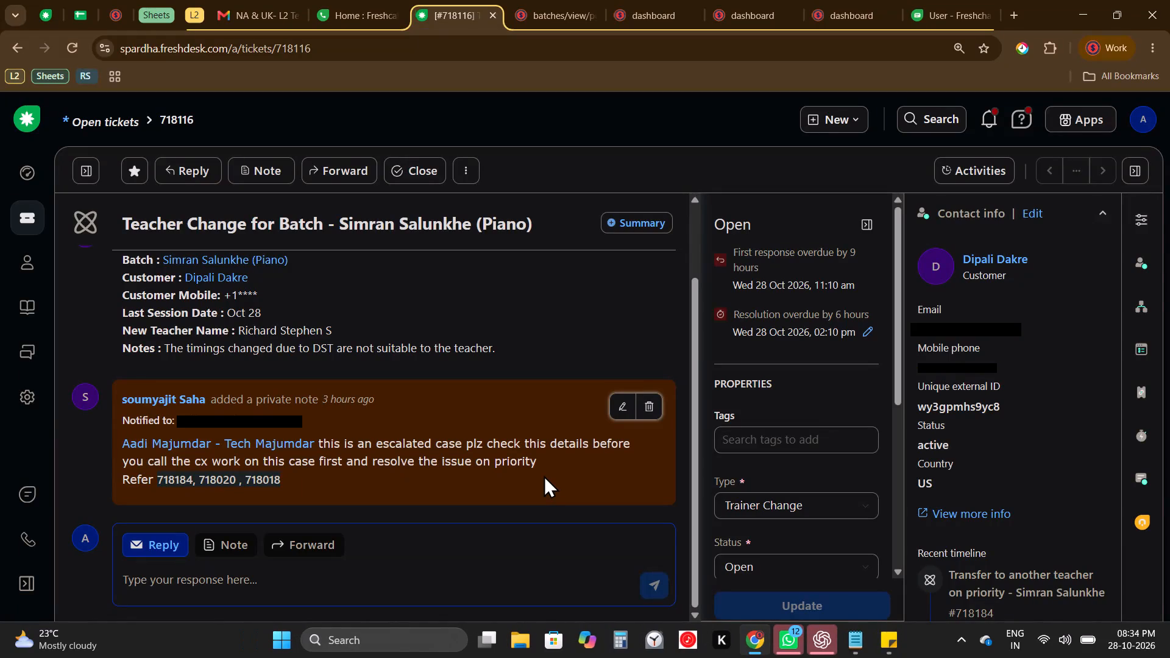
left_click(974, 267)
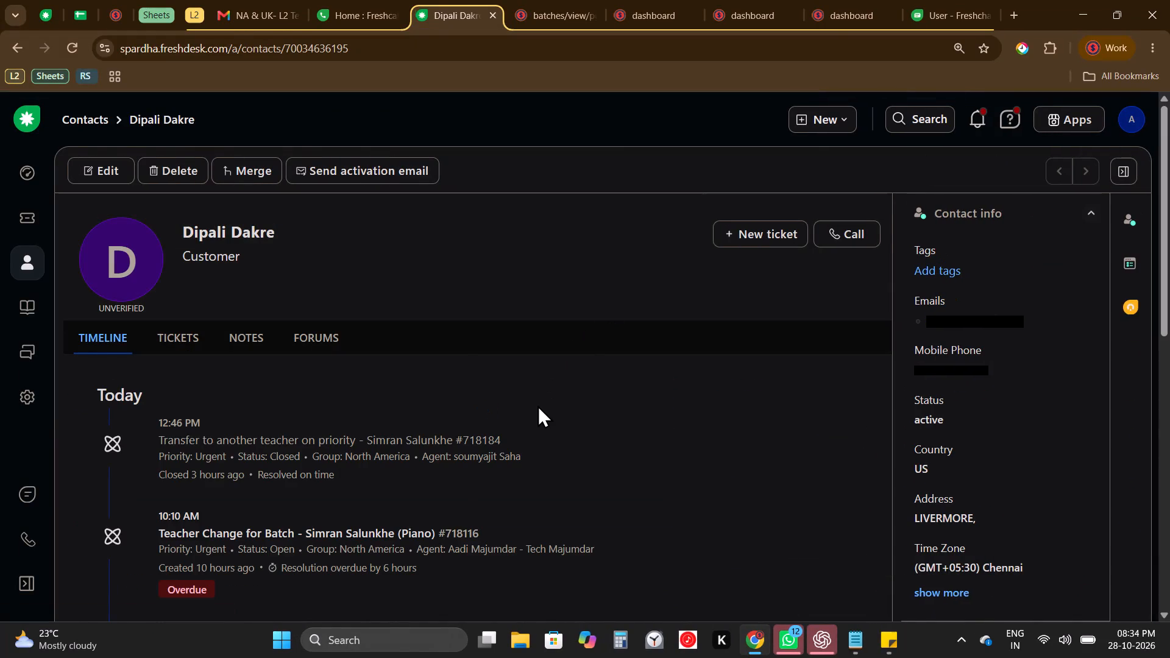
scroll(537, 405, "down", 2)
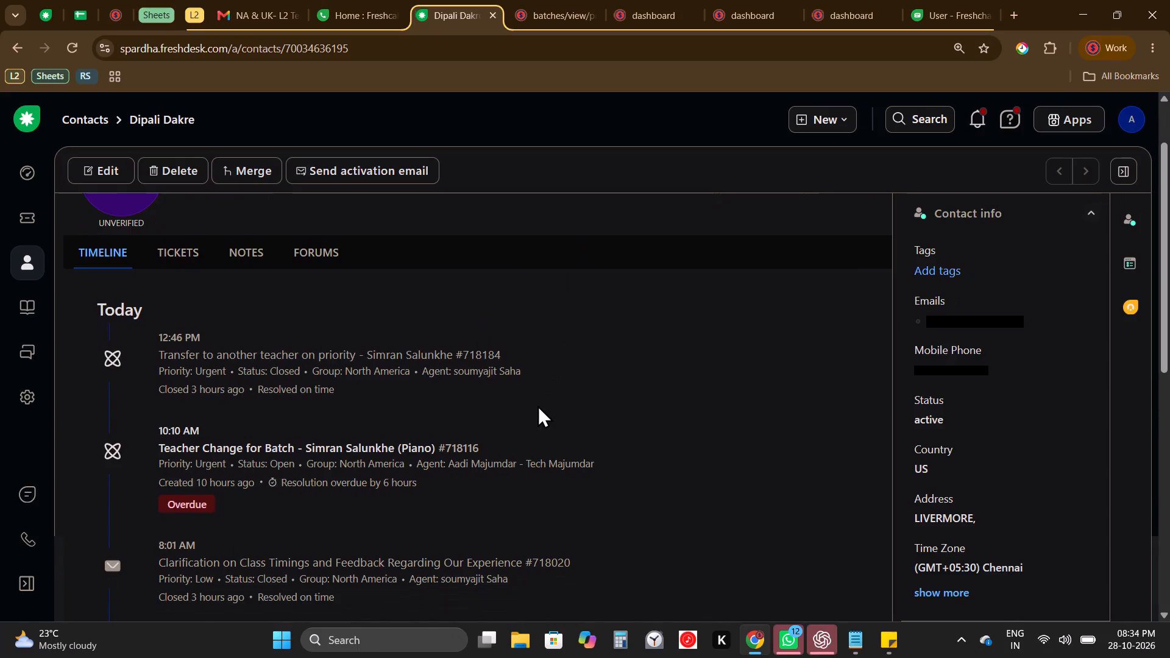
scroll(537, 405, "down", 1)
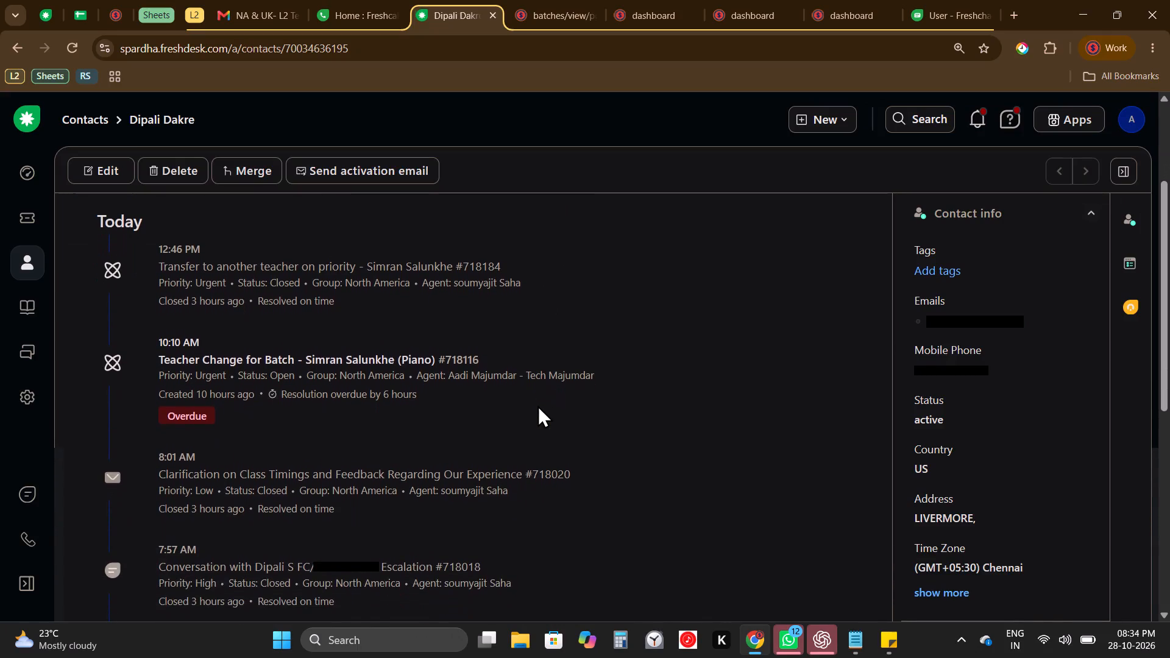
scroll(537, 405, "down", 1)
scroll(512, 342, "down", 1)
scroll(511, 456, "down", 1)
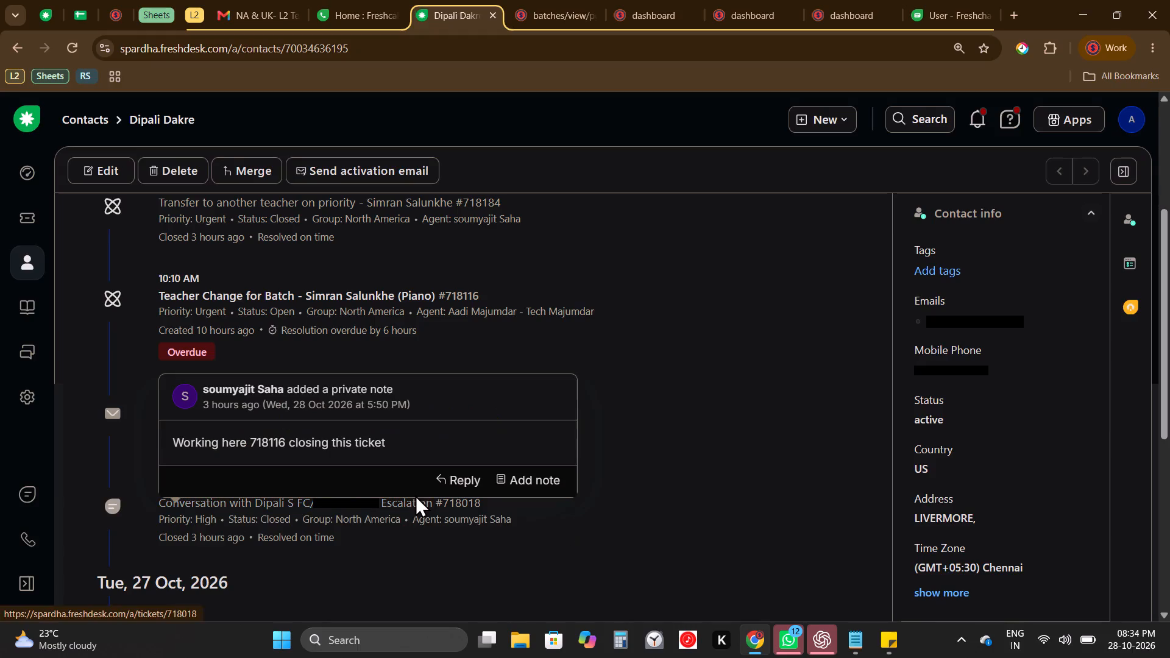
Leave the customer's contact page and bring up the list of own open tickets from the Freshdesk dashboard, dismissing the WhatsApp notification.
scroll(415, 495, "right", 6)
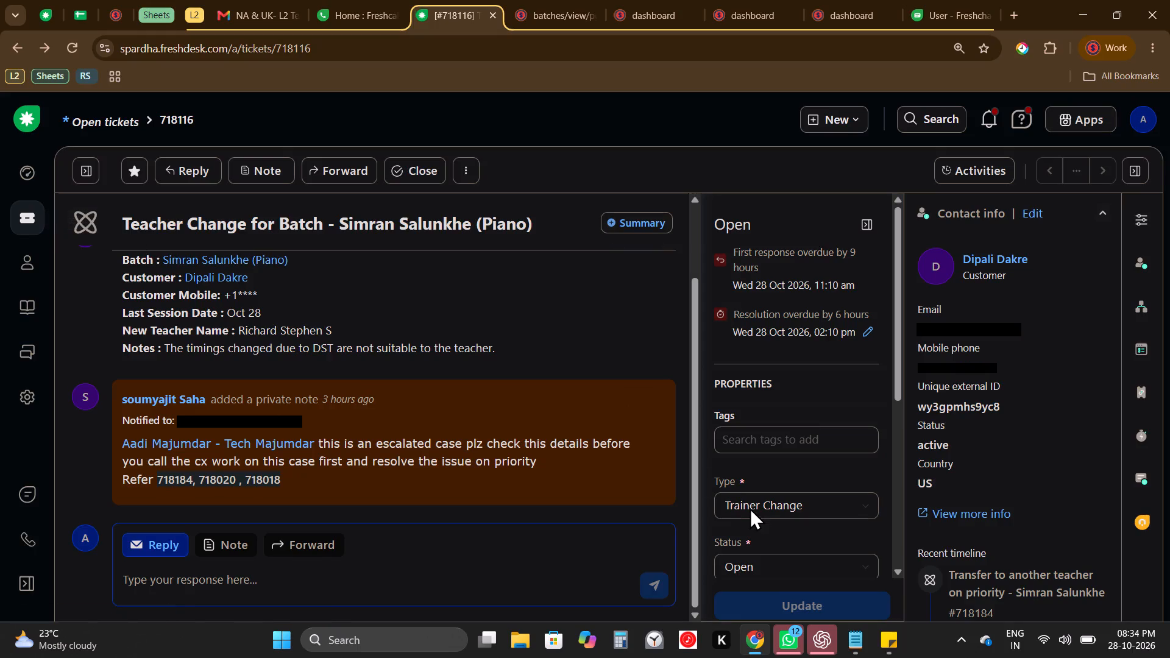
scroll(563, 417, "up", 3)
left_click(18, 203)
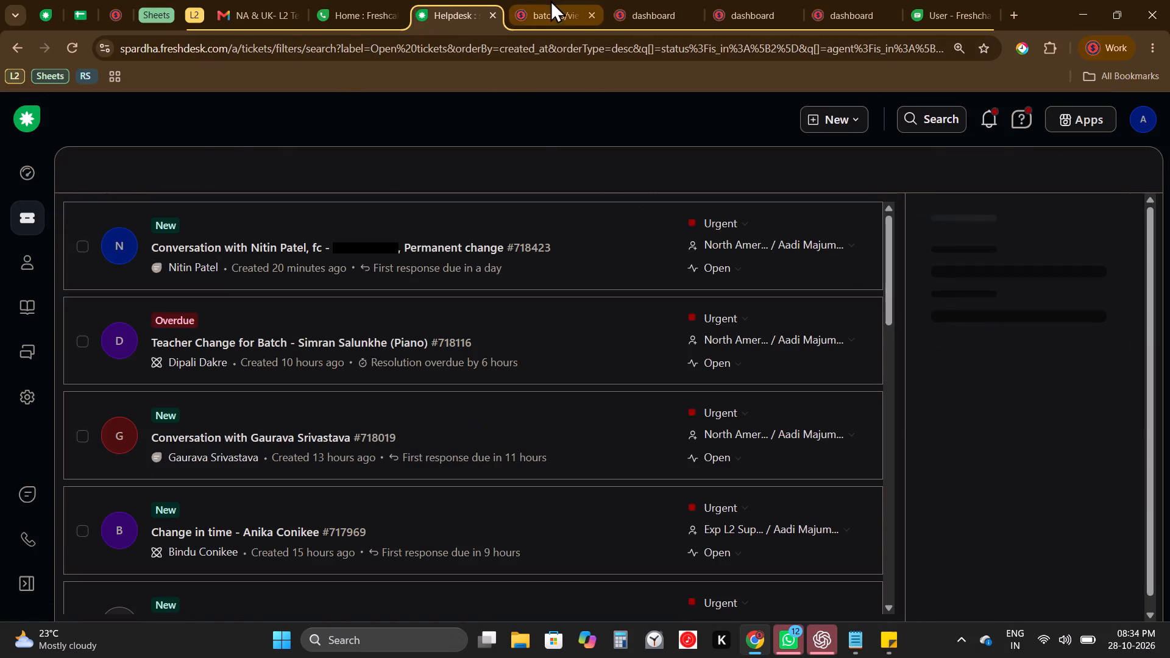
left_click(34, 113)
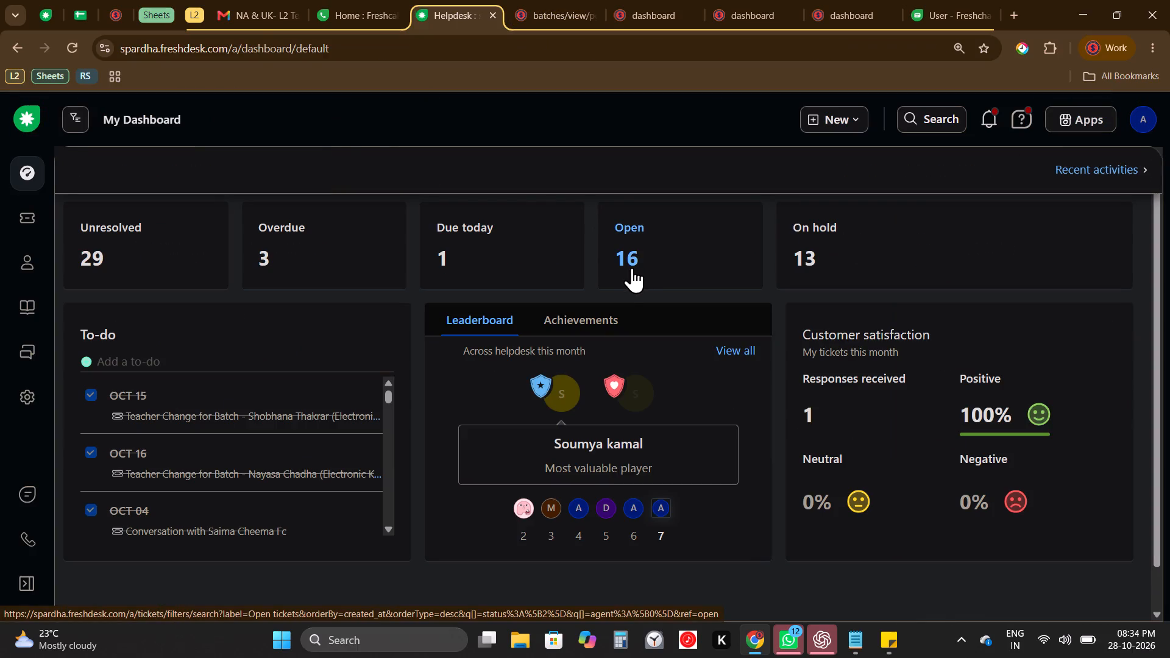
left_click(632, 267)
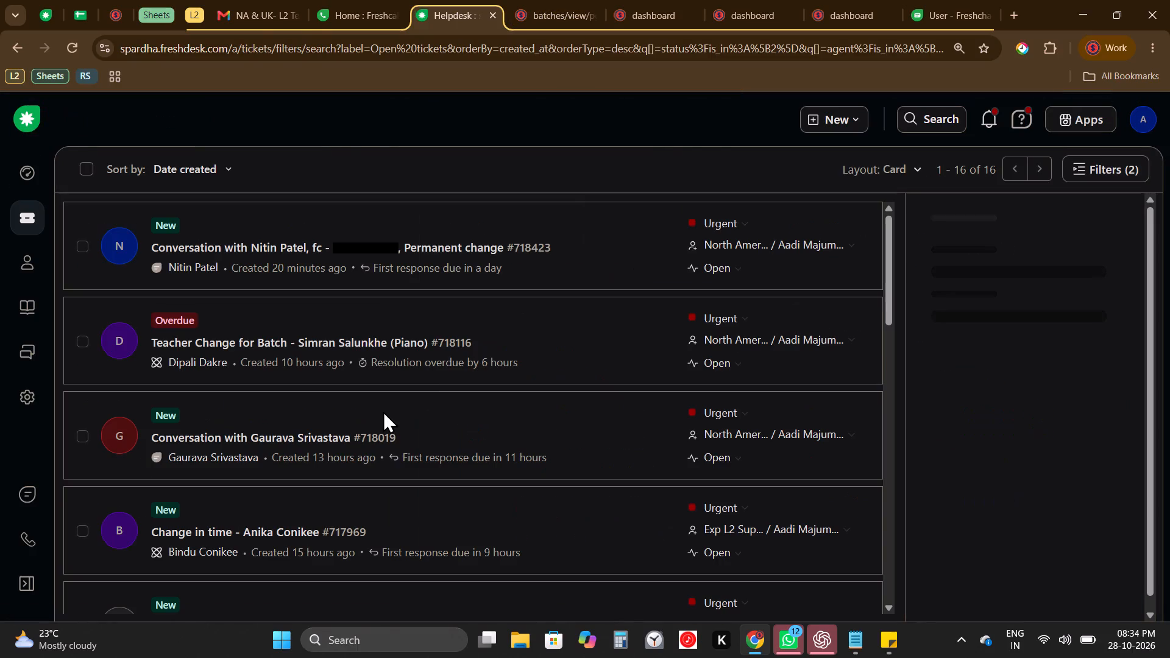
left_click(491, 341)
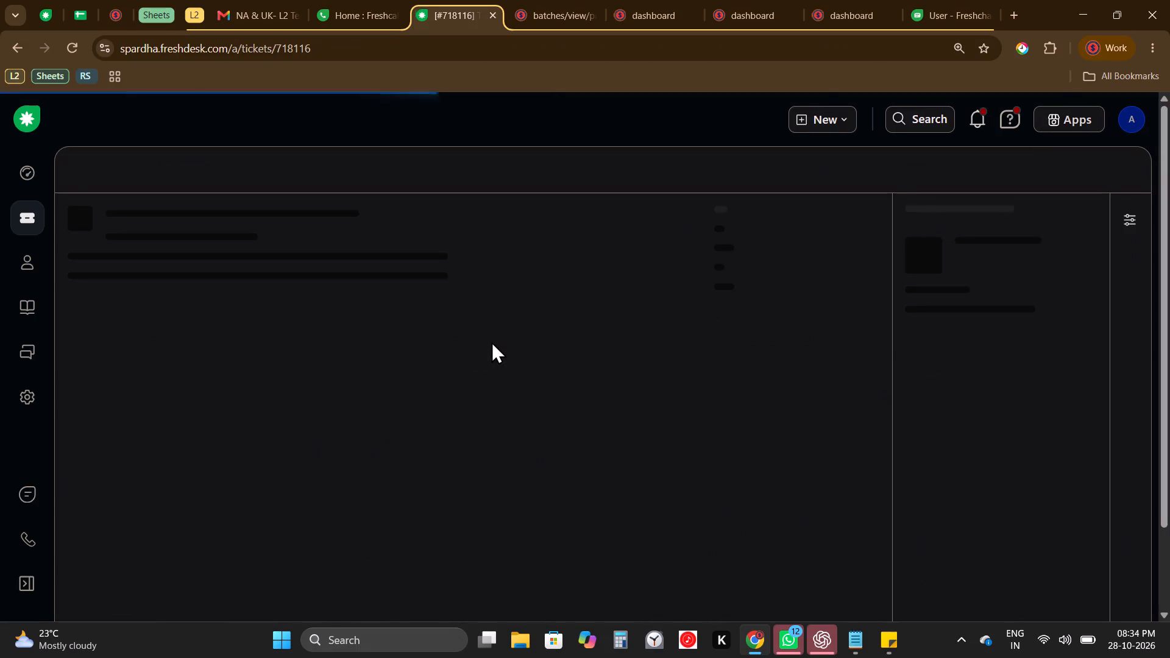
scroll(491, 341, "right", 1)
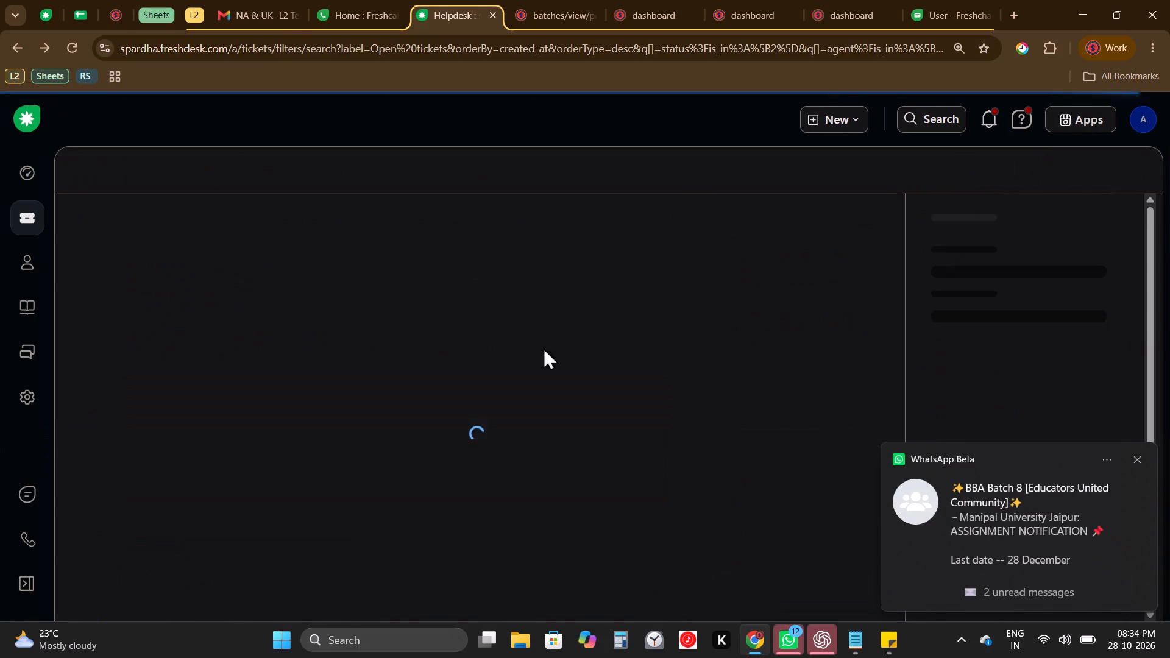
left_click(1132, 451)
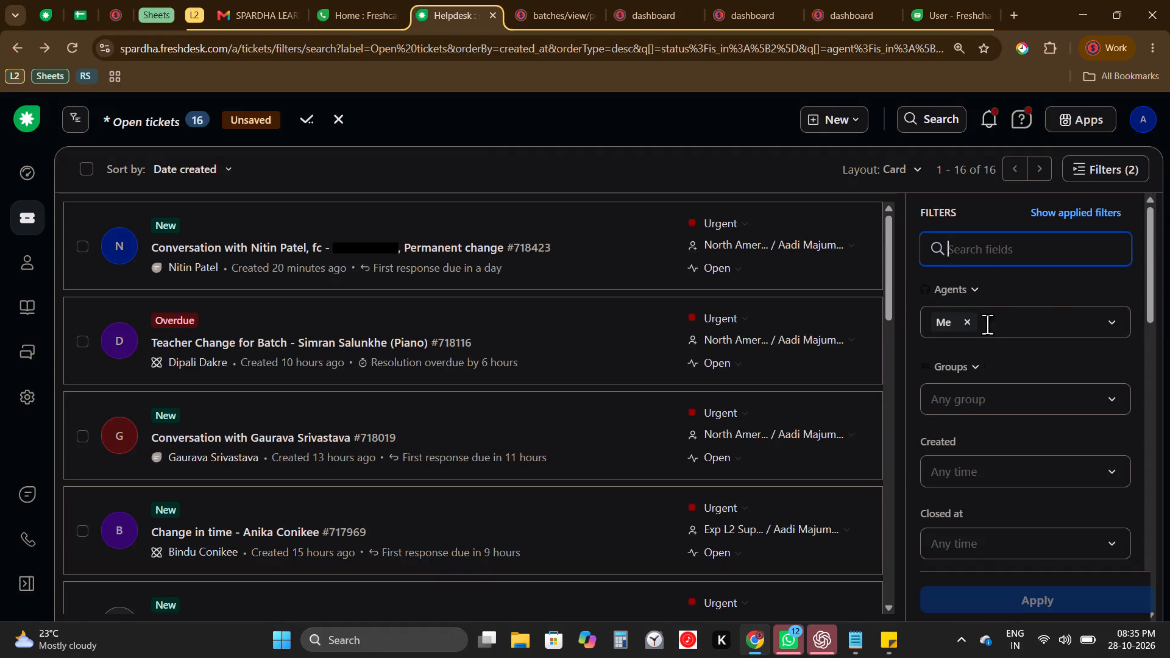
left_click(974, 317)
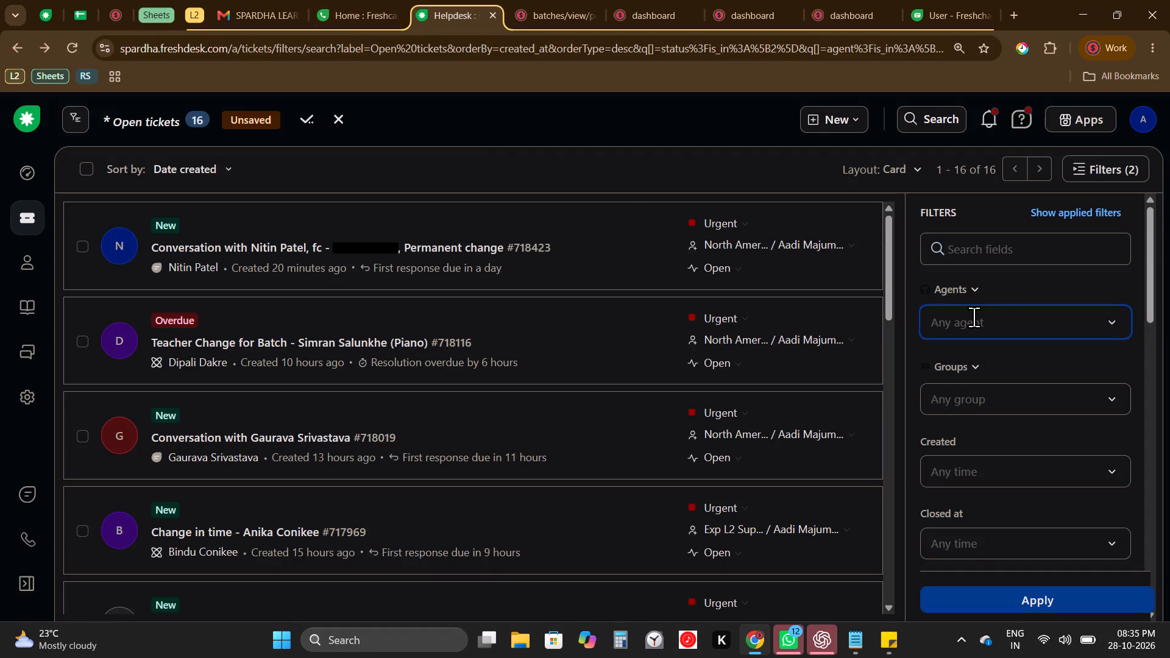
left_click(974, 317)
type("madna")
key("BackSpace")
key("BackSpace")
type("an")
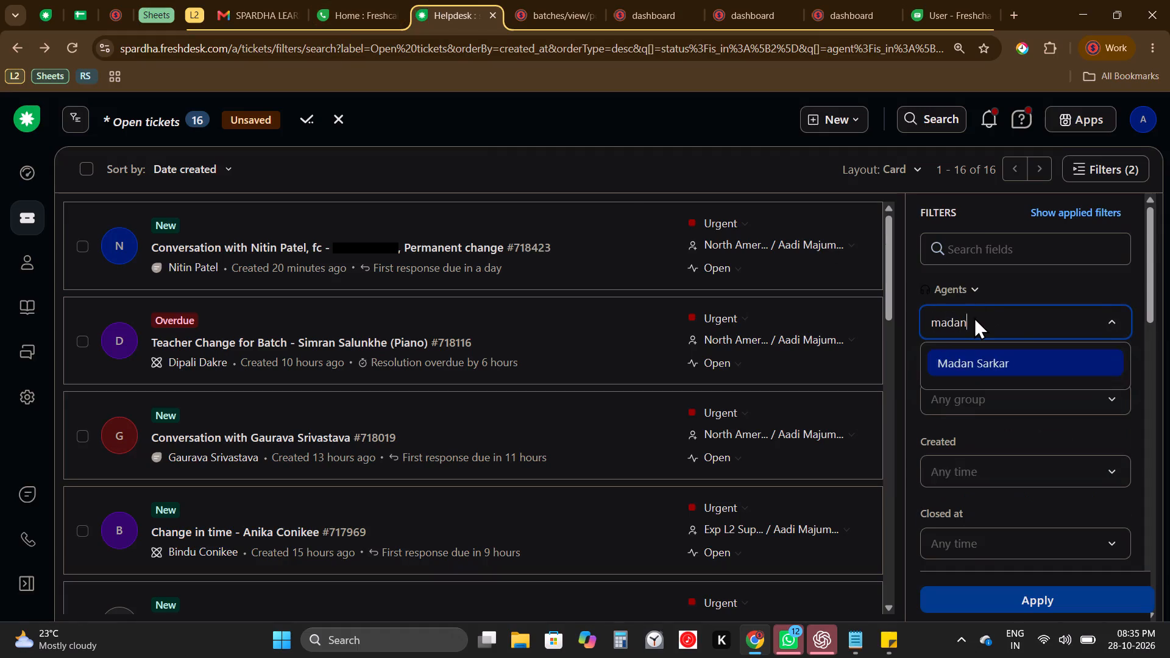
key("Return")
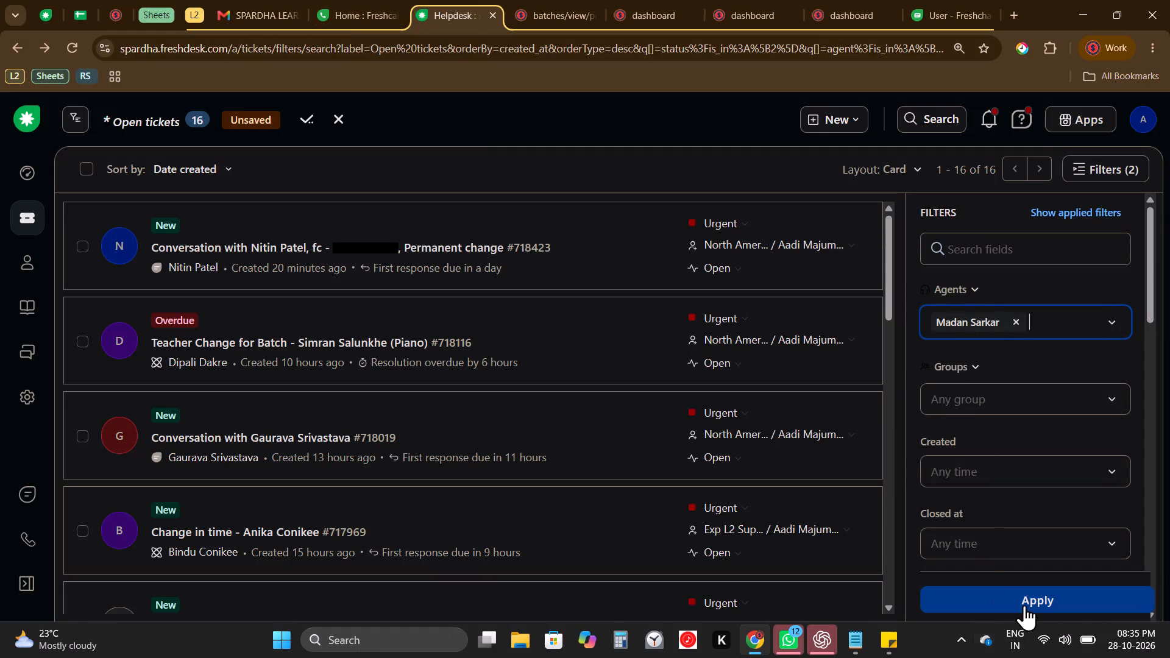
left_click(1024, 605)
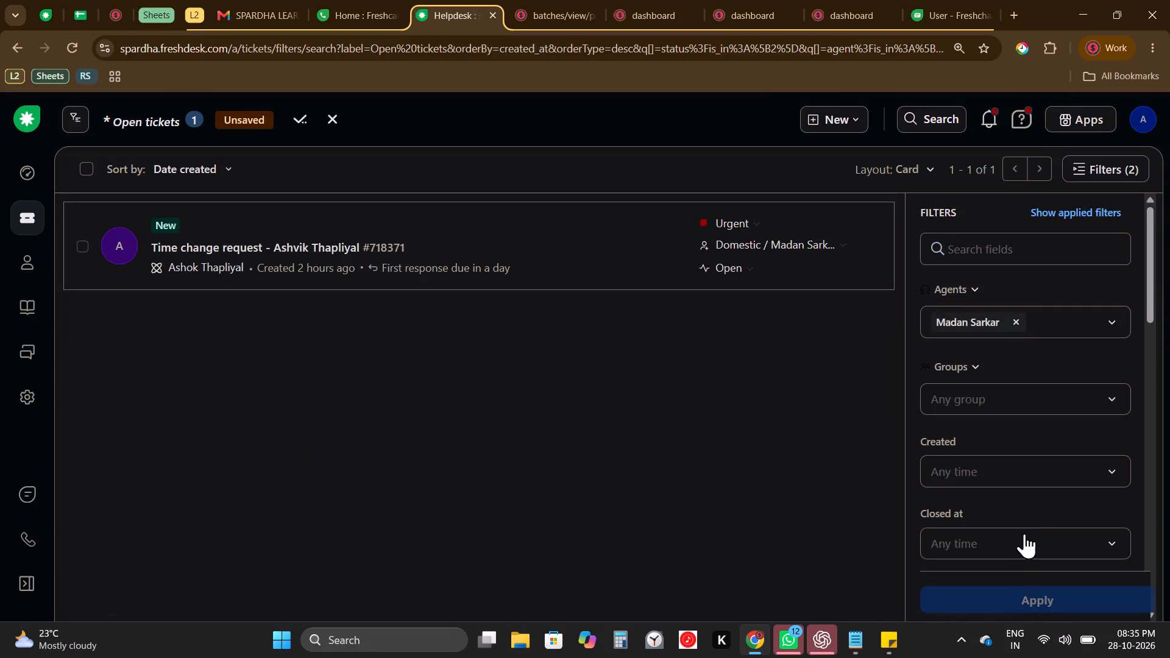
scroll(1035, 513, "down", 5)
scroll(1035, 513, "up", 3)
scroll(975, 431, "up", 5)
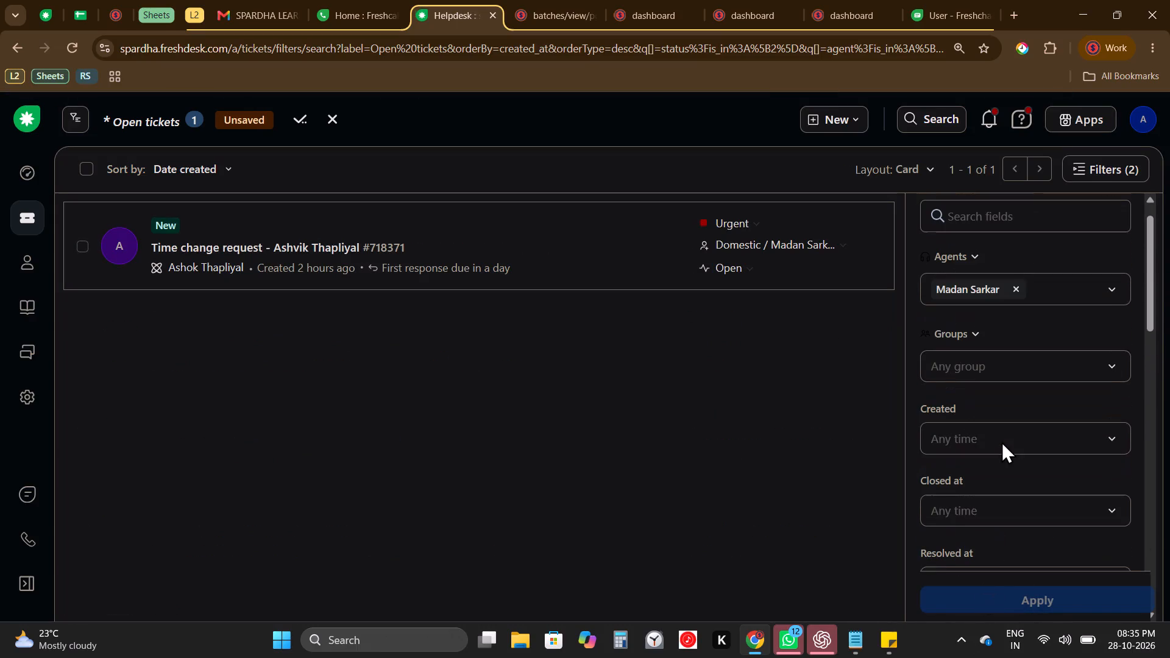
left_click(637, 450)
scroll(516, 431, "right", 4)
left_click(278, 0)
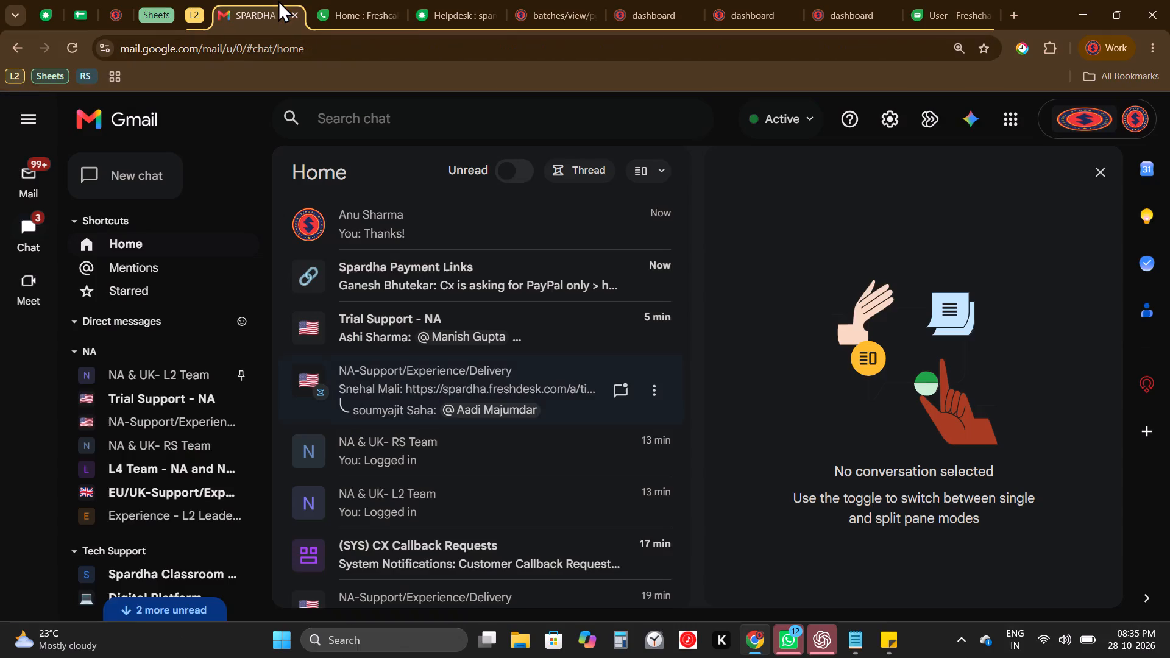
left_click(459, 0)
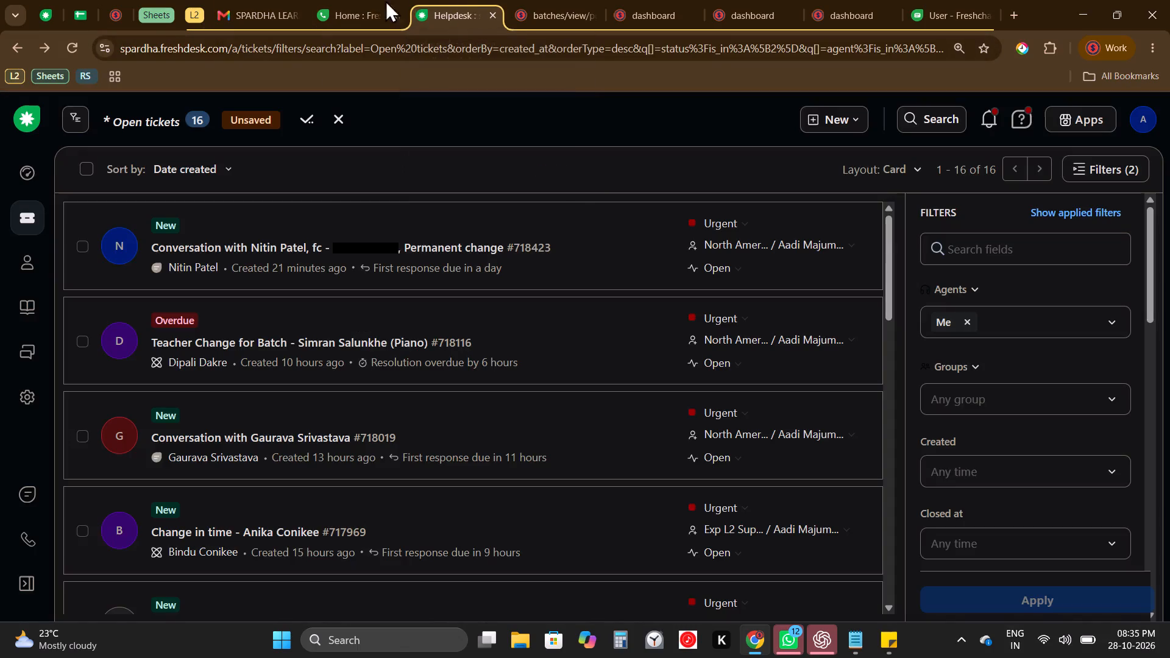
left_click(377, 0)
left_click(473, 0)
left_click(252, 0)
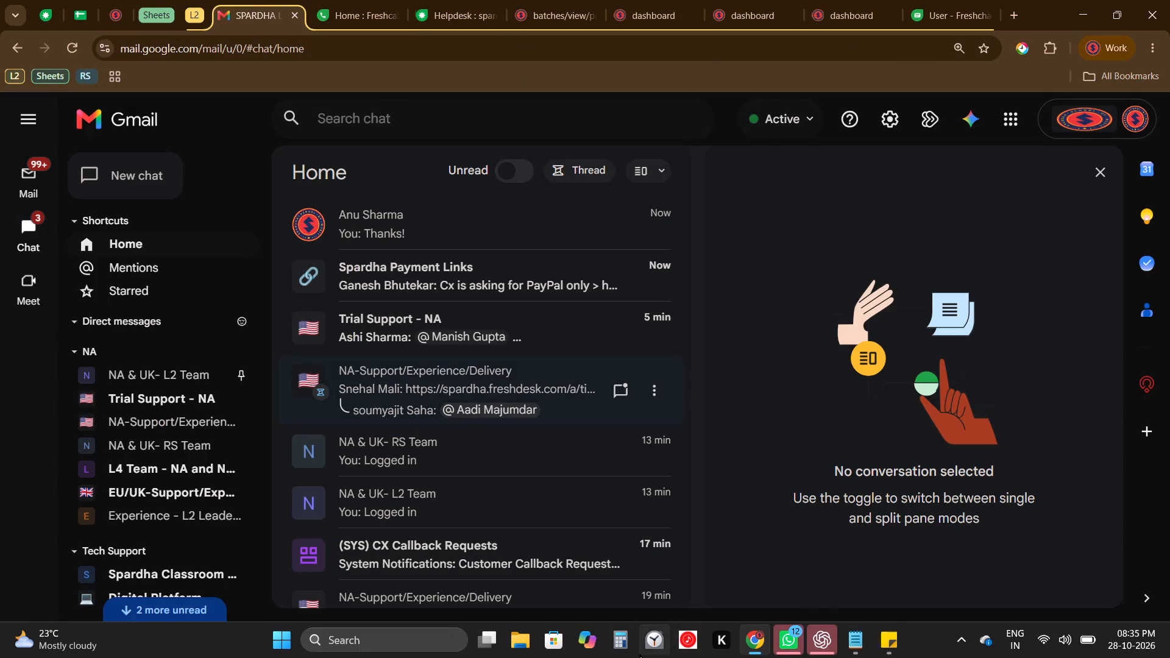
In the Clock app, set the time of the switched-off 9:50 PM alarm to 9:15 PM.
left_click(663, 637)
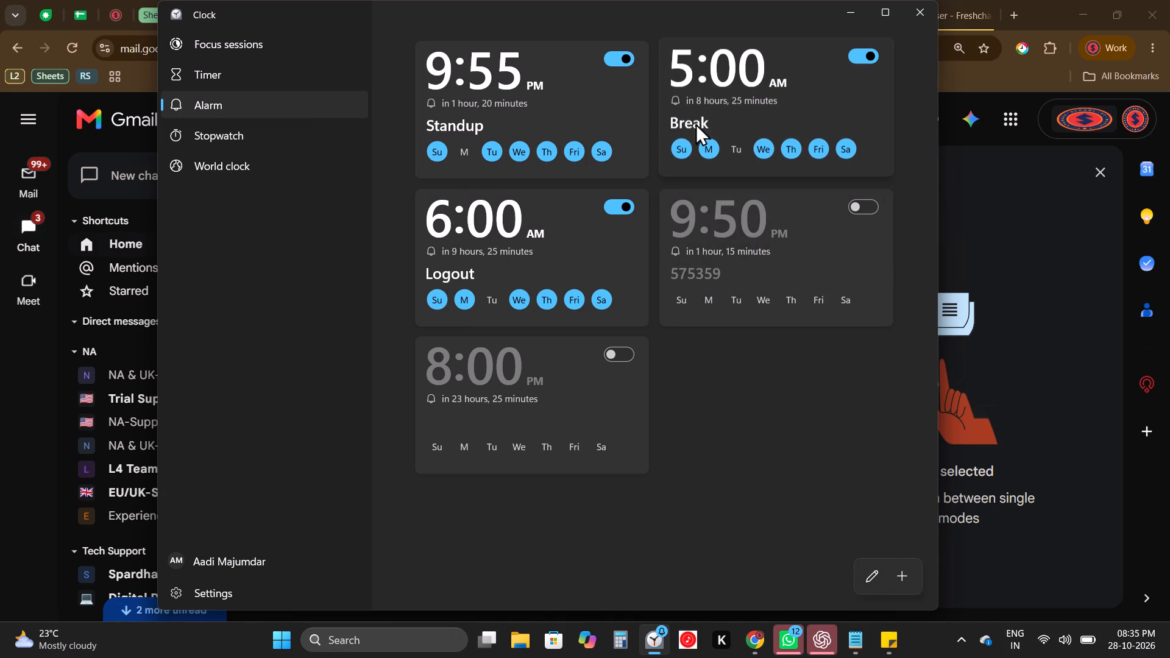
left_click(726, 193)
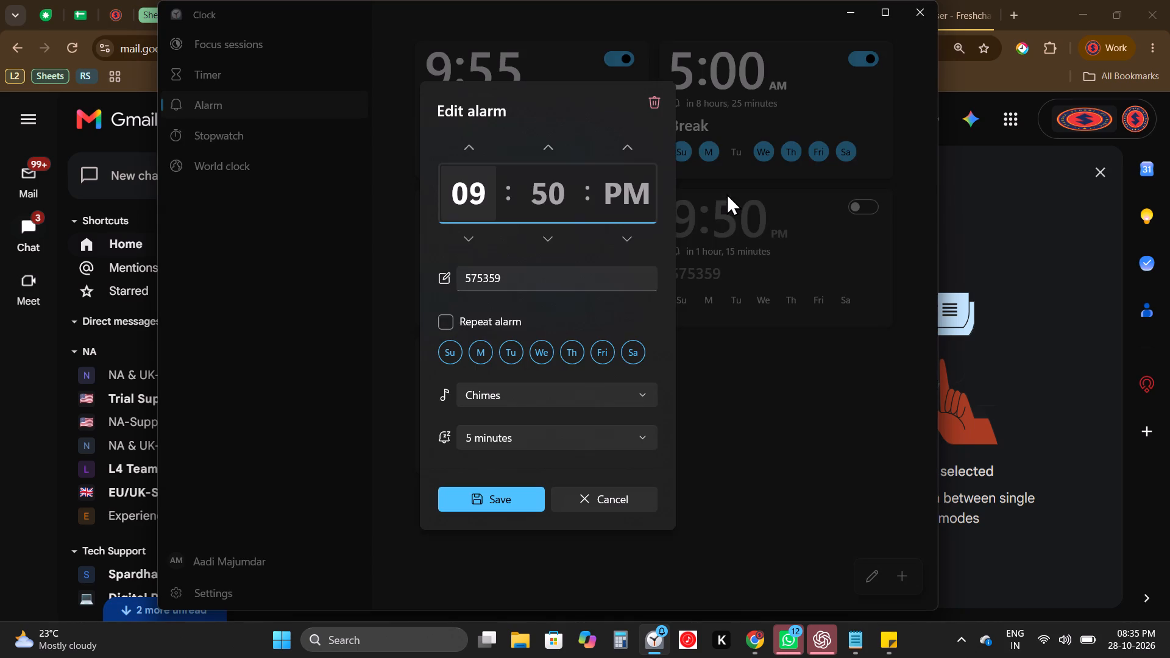
double_click(552, 197)
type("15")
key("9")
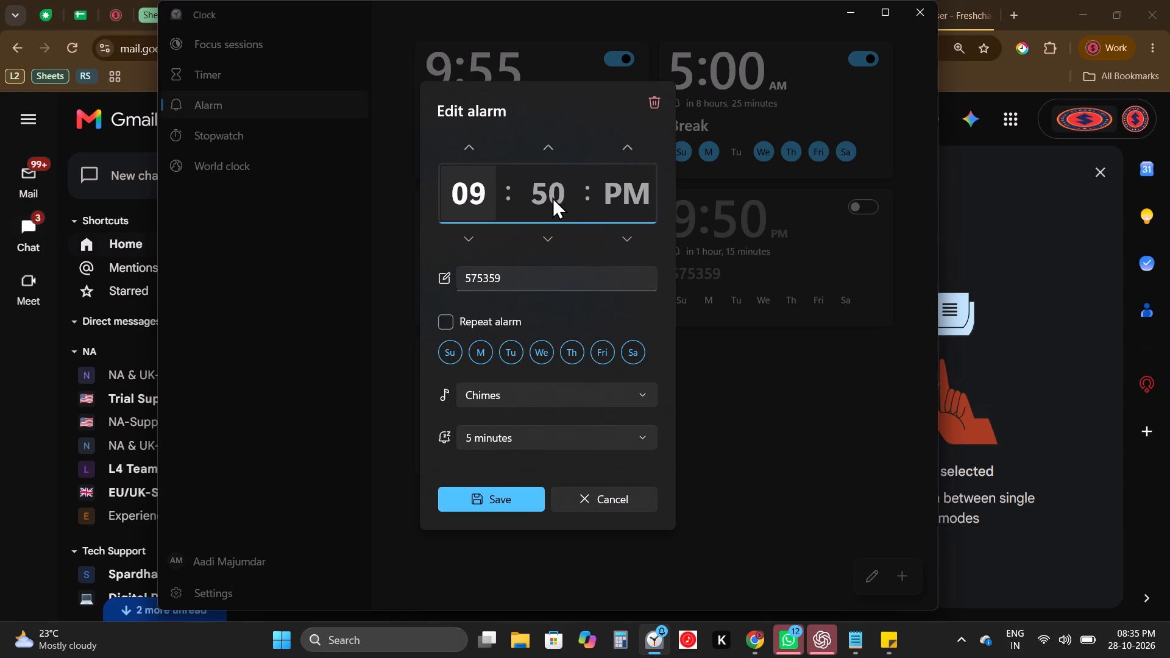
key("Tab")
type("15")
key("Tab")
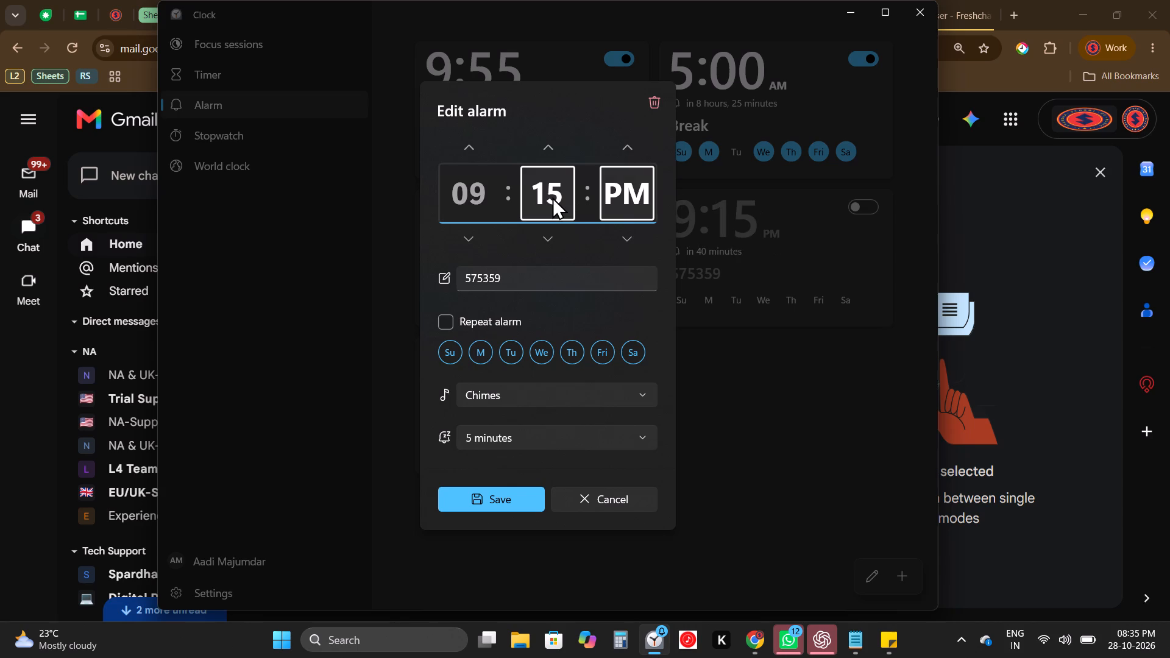
Rename the alarm being edited as SME, save it, and close the Clock app.
double_click(547, 276)
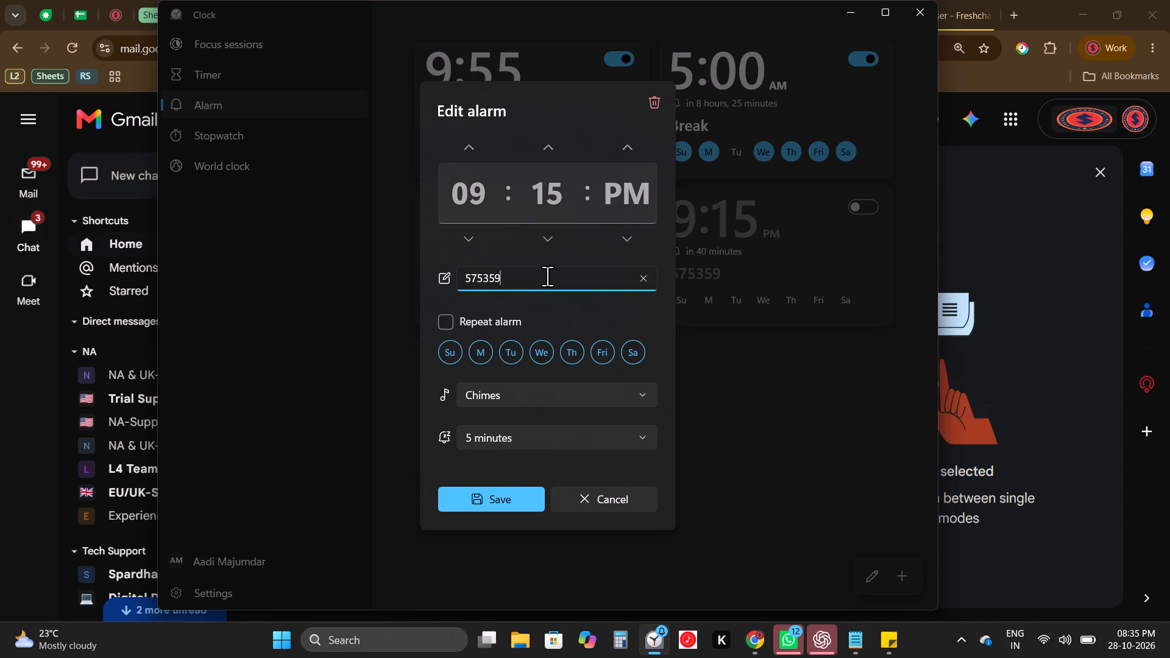
key("equal")
key("BackSpace")
key("BackSpace")
key("BackSpace")
key("BackSpace")
key("BackSpace")
key("BackSpace")
key("BackSpace")
key("BackSpace")
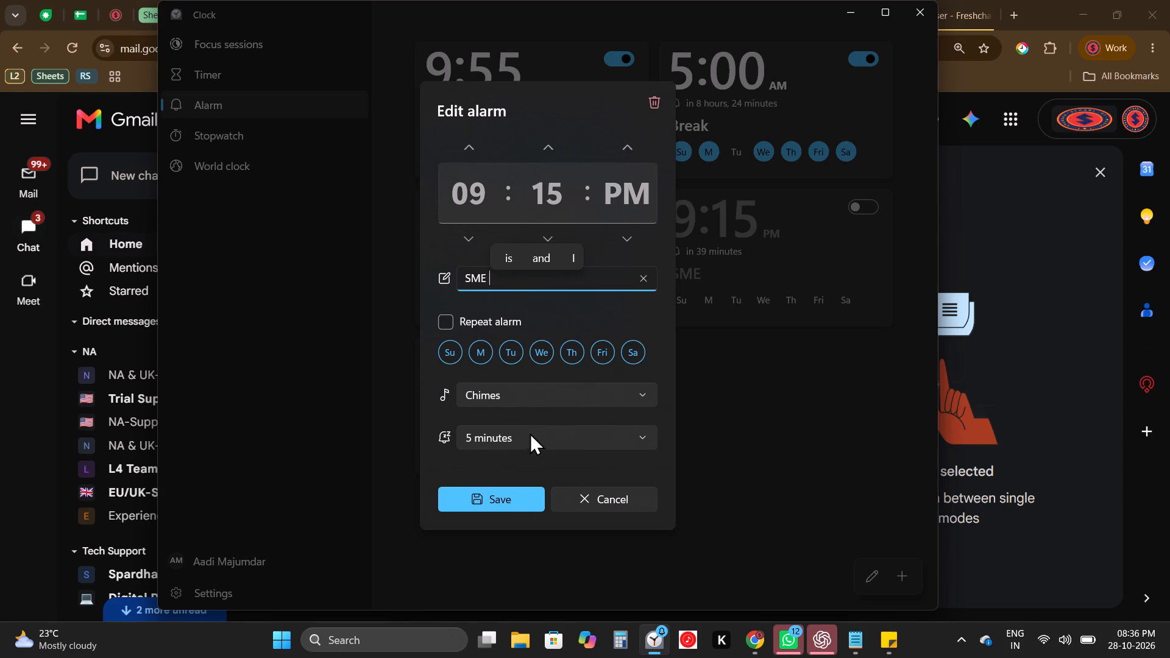
left_click(515, 498)
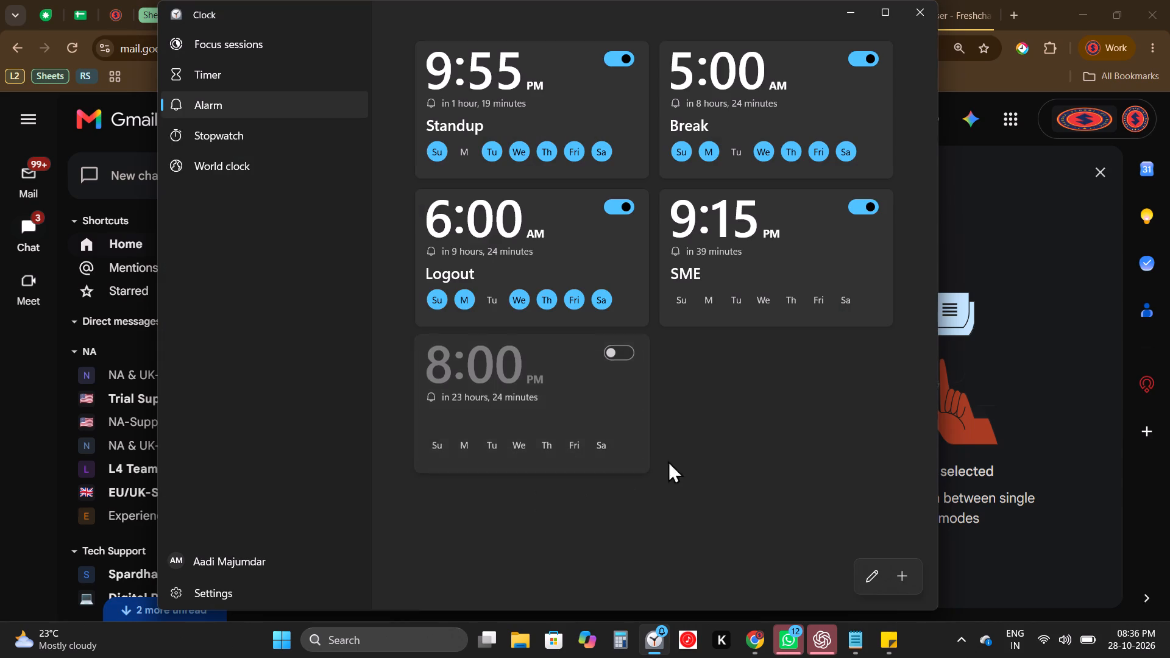
left_click(927, 13)
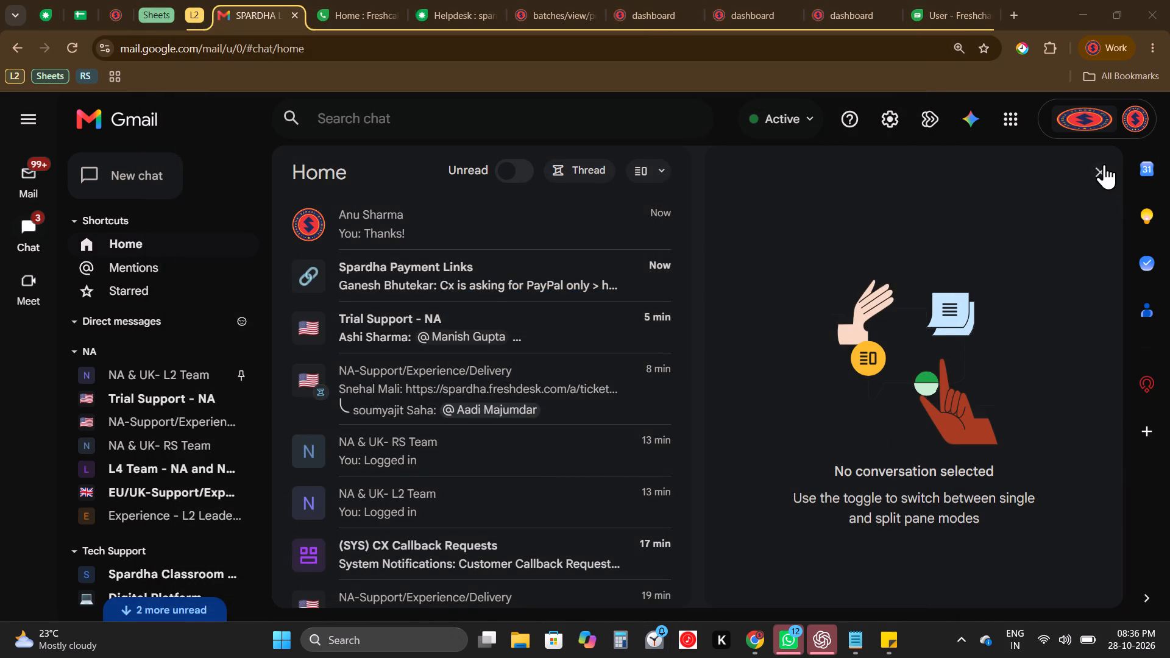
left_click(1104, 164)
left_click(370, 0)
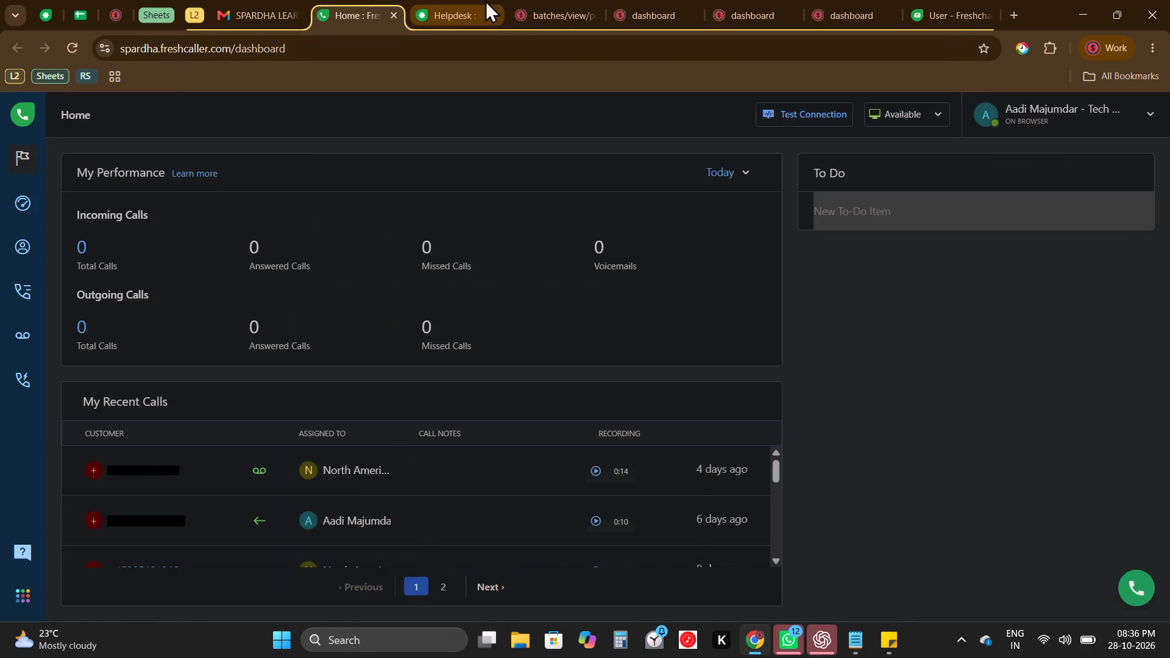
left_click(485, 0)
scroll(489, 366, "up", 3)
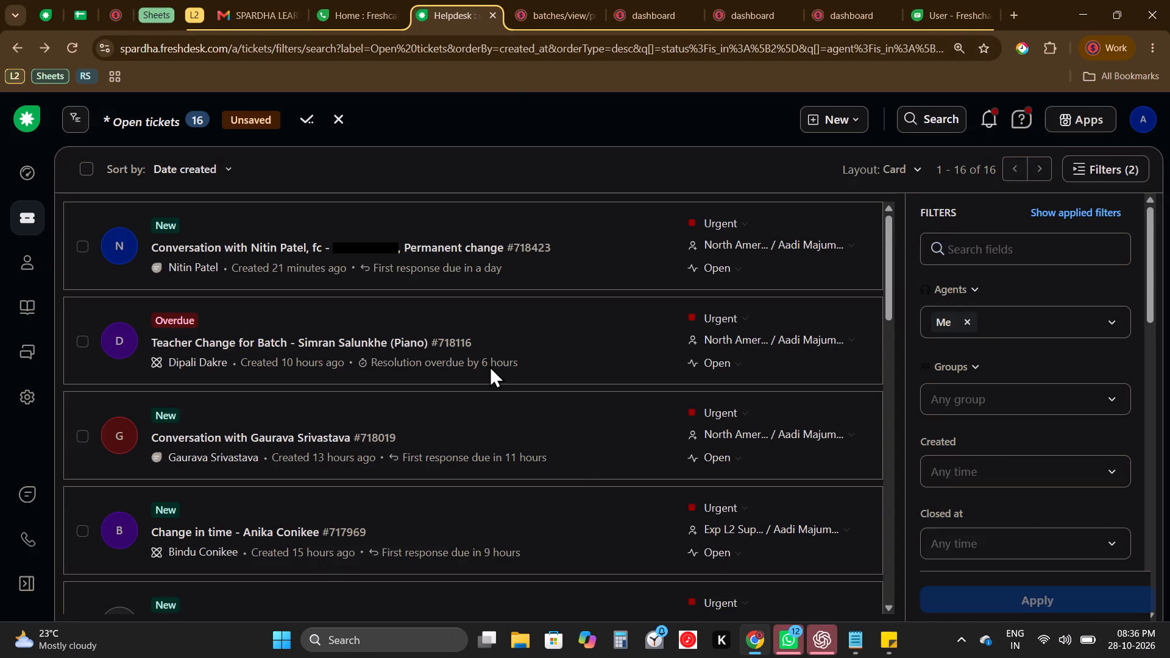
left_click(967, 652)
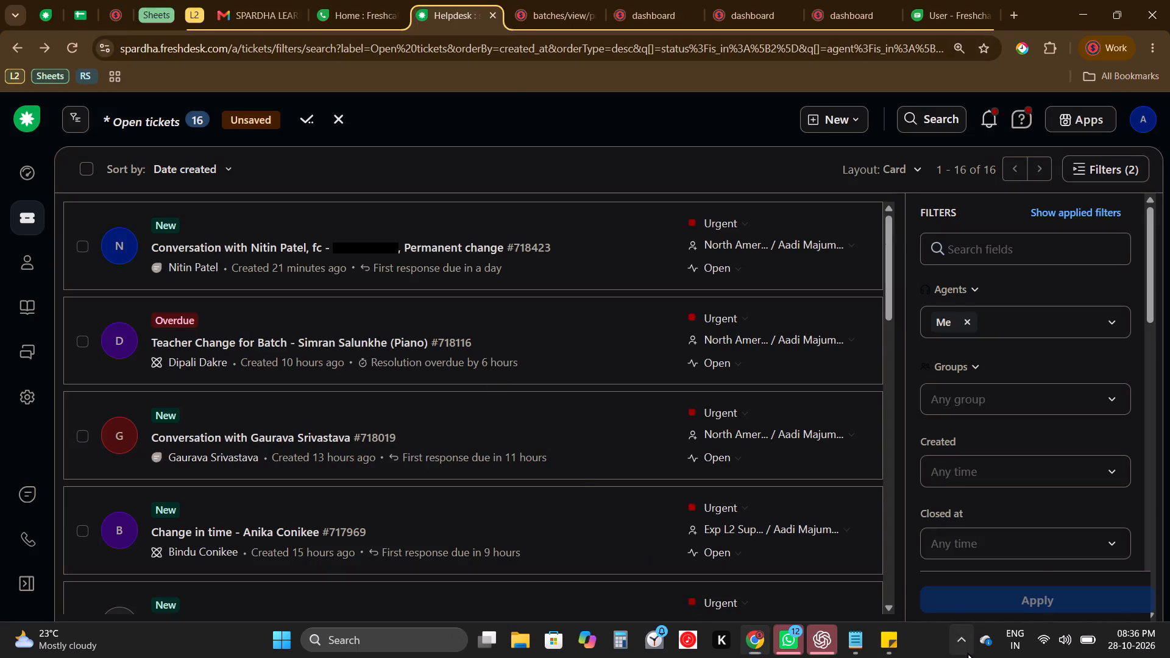
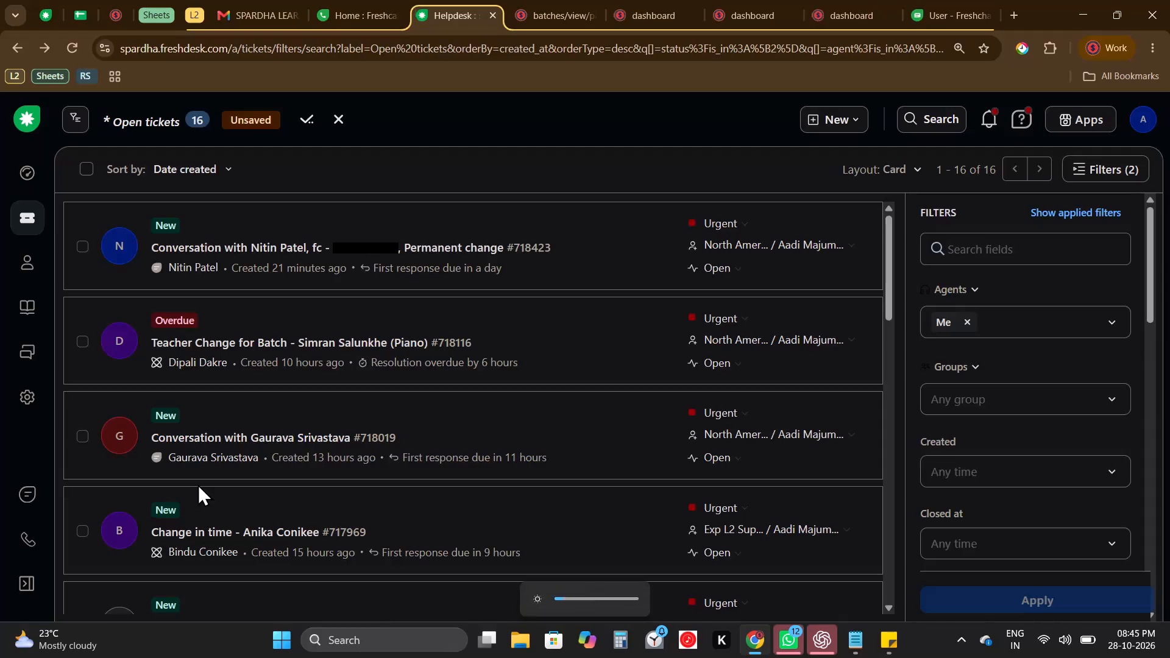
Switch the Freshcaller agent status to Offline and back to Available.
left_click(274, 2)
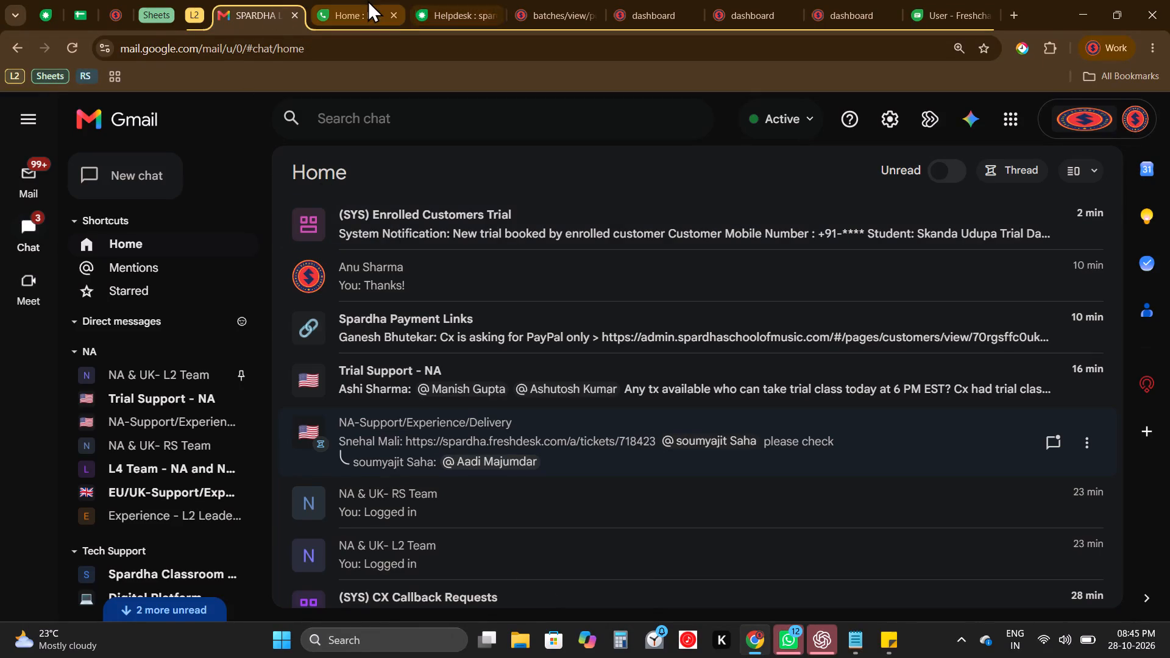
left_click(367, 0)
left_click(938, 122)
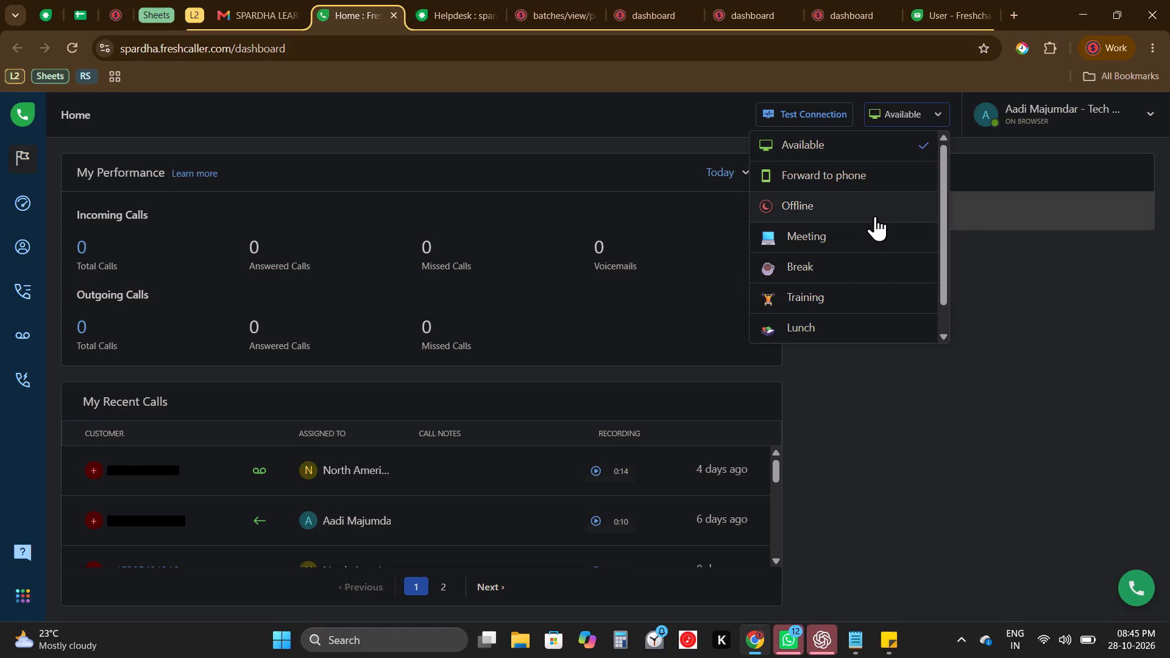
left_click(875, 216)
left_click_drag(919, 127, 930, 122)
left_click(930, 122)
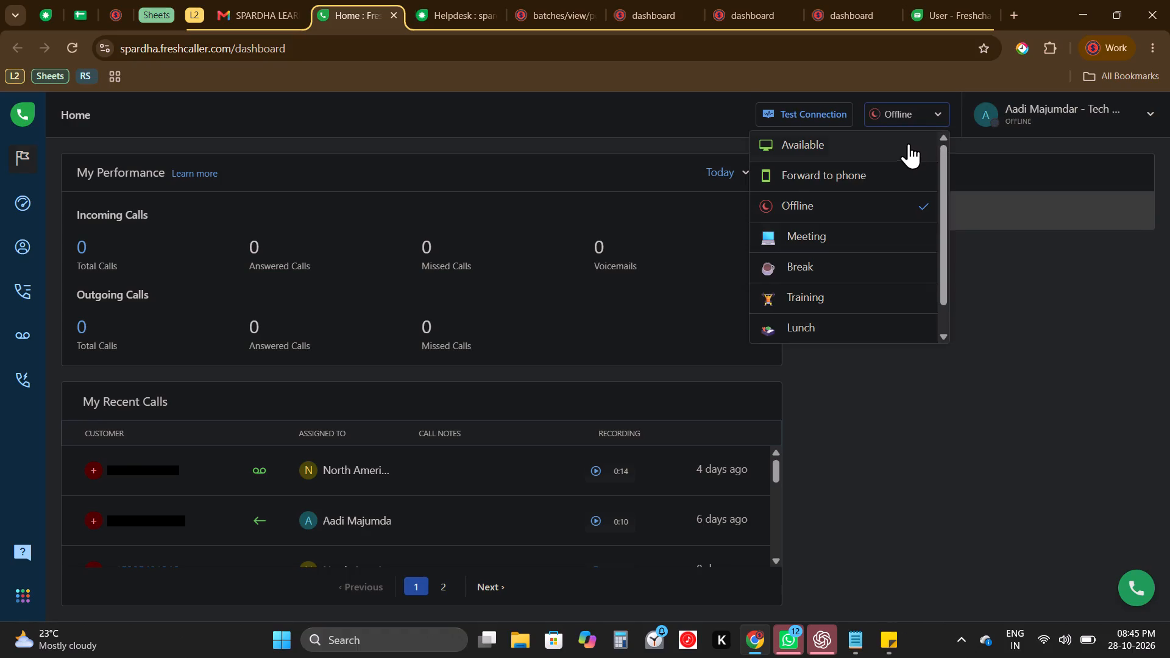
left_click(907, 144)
Open ticket 718116 from the open tickets list and copy the referenced ticket number 718184 from its private note.
left_click(477, 0)
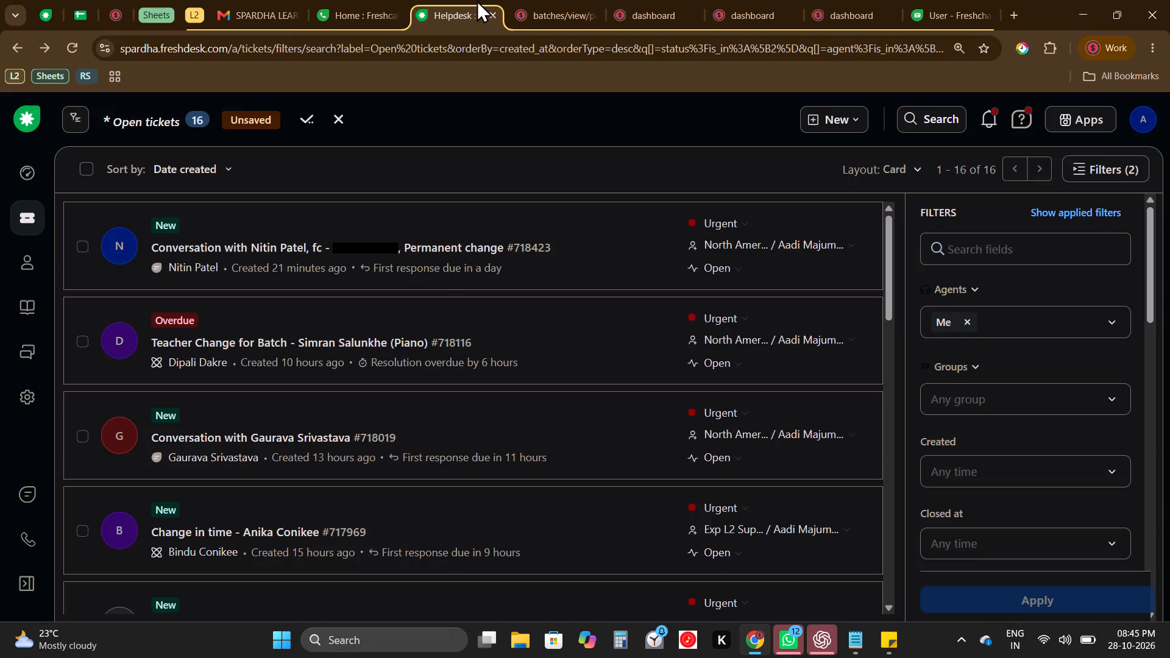
left_click(446, 344)
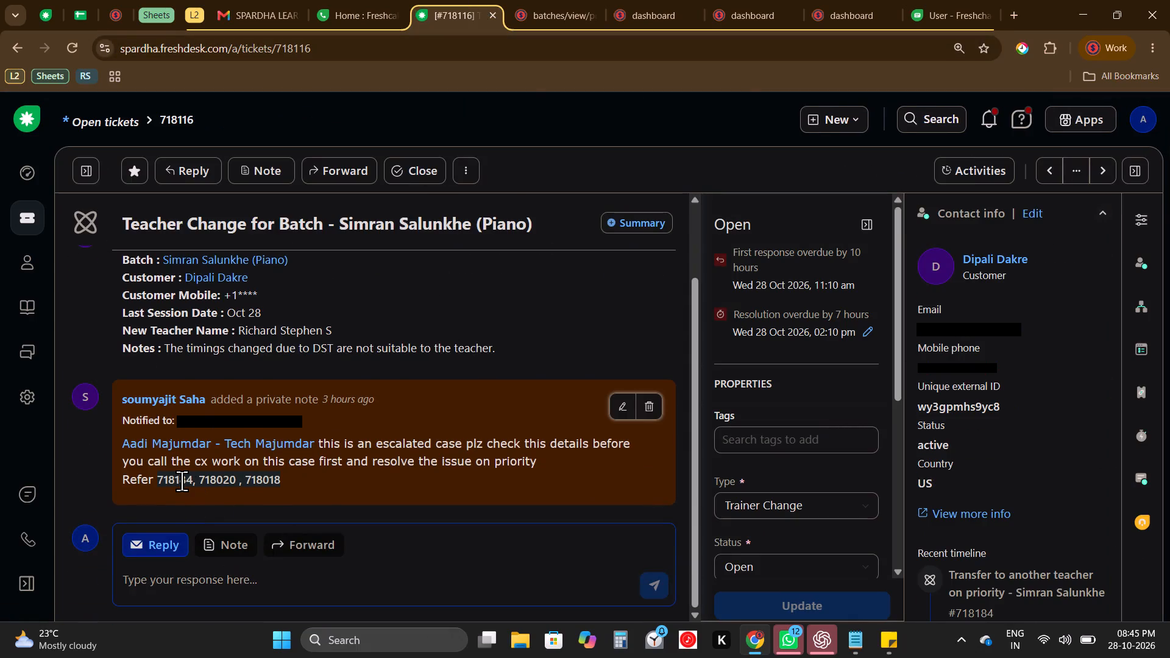
double_click(182, 481)
key("ctrl+c")
Duplicate the ticket 718116 browser tab.
right_click(434, 0)
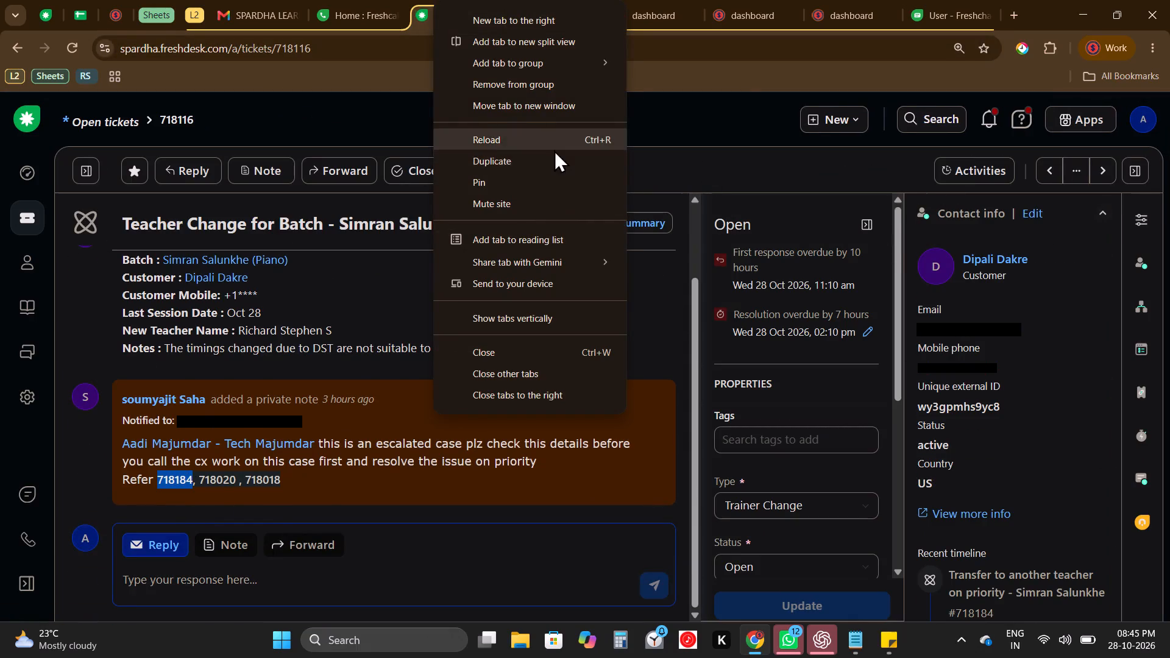
left_click(996, 255)
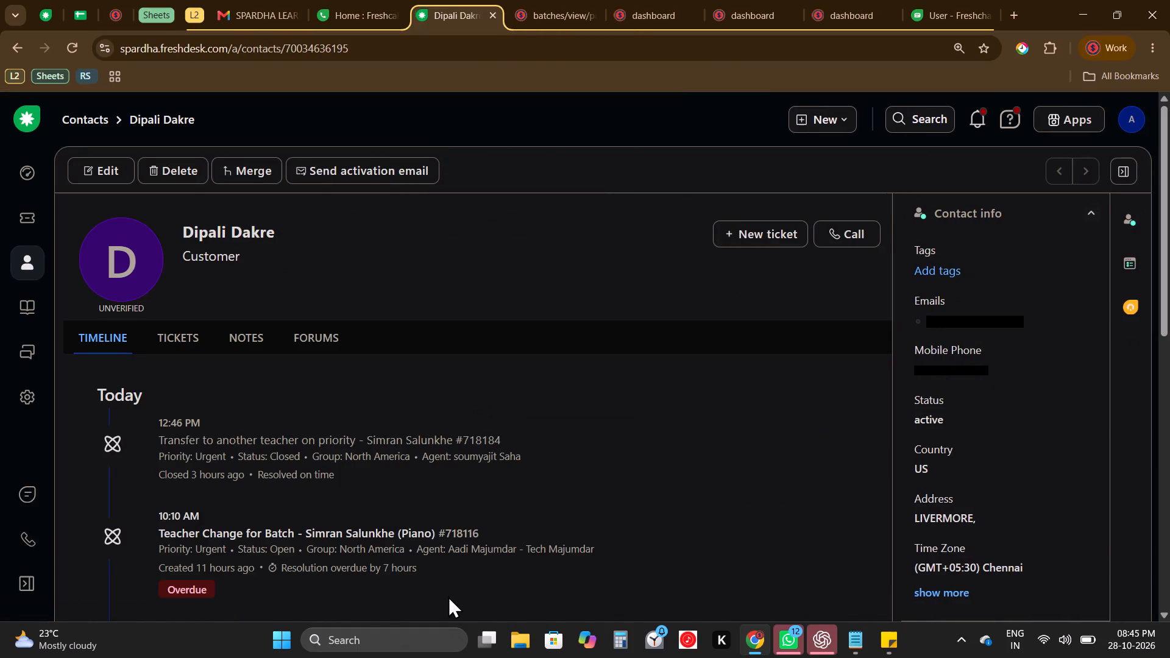
scroll(450, 587, "down", 3)
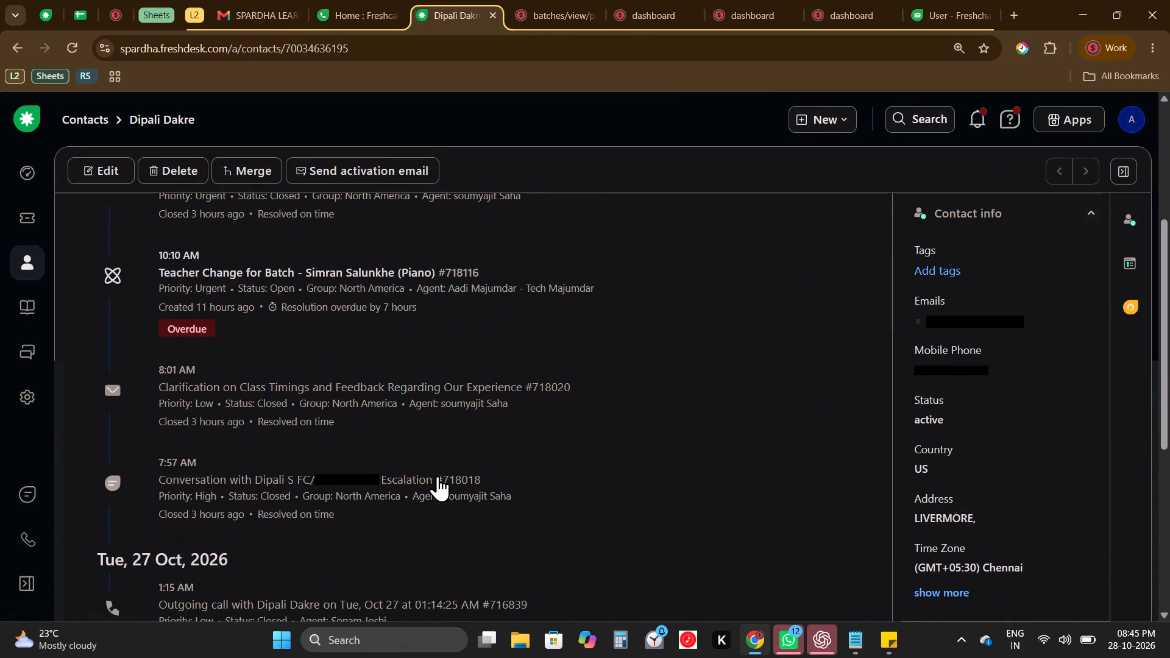
left_click(438, 476)
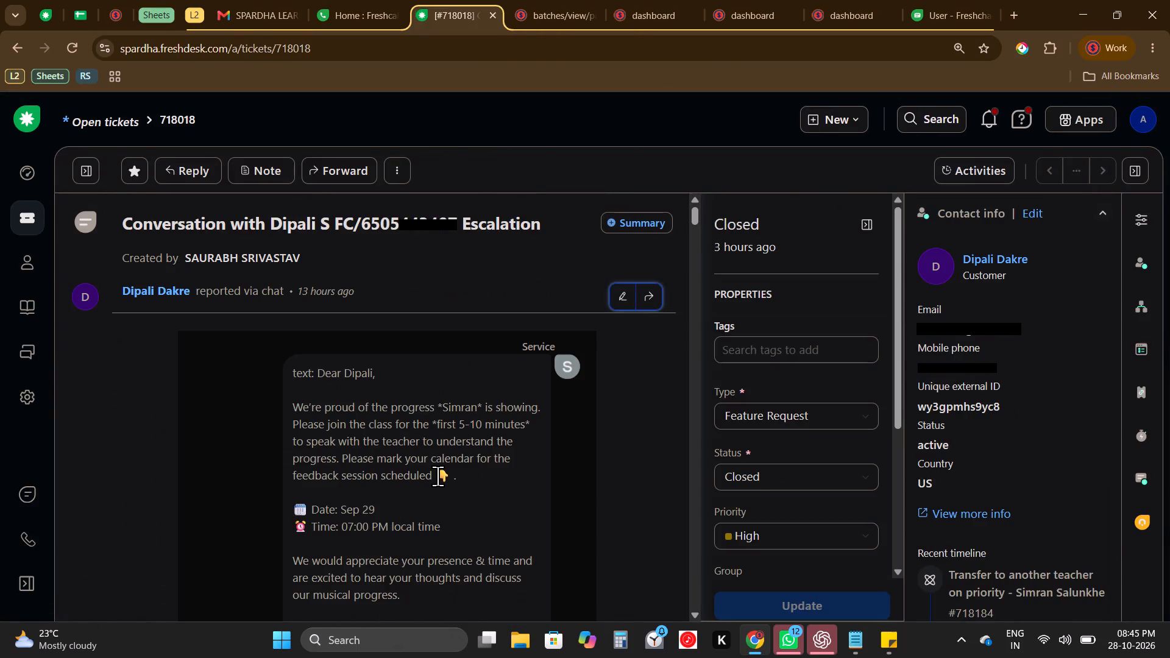
scroll(438, 476, "down", 14)
scroll(438, 476, "down", 8)
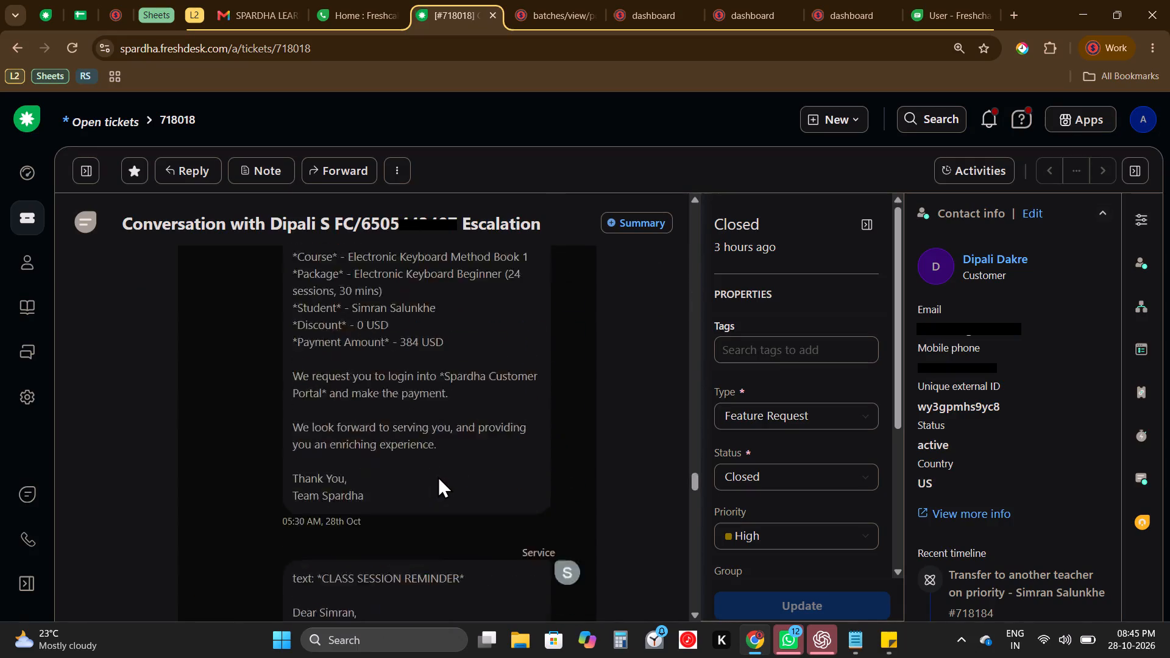
scroll(438, 476, "down", 8)
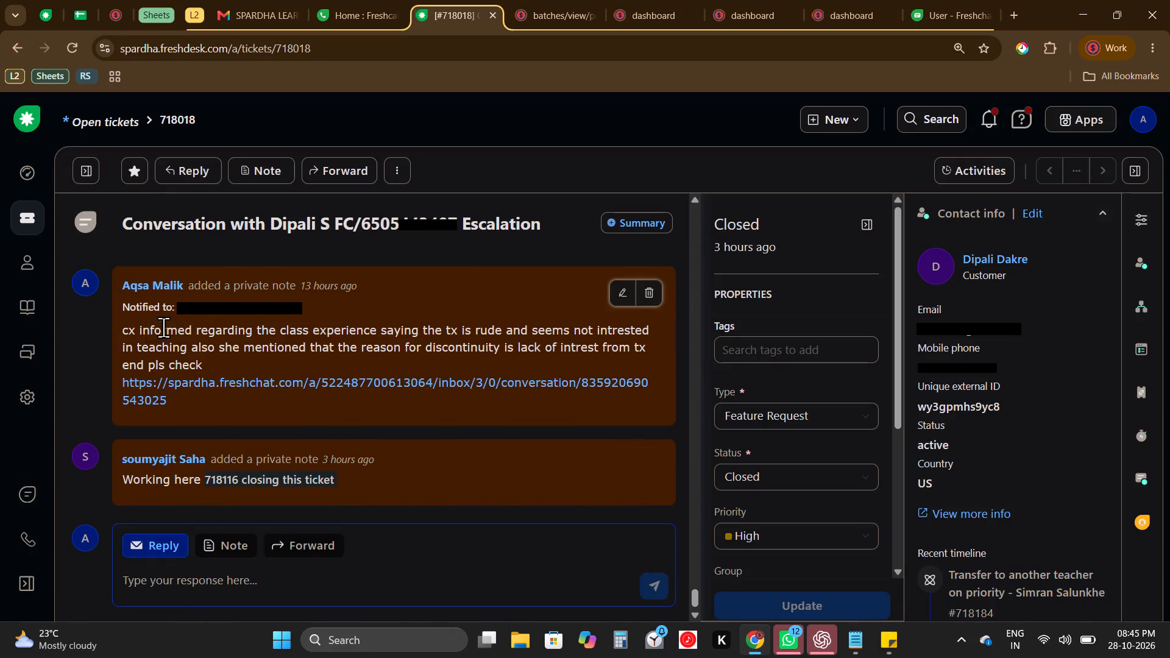
triple_click(152, 330)
left_click(305, 331)
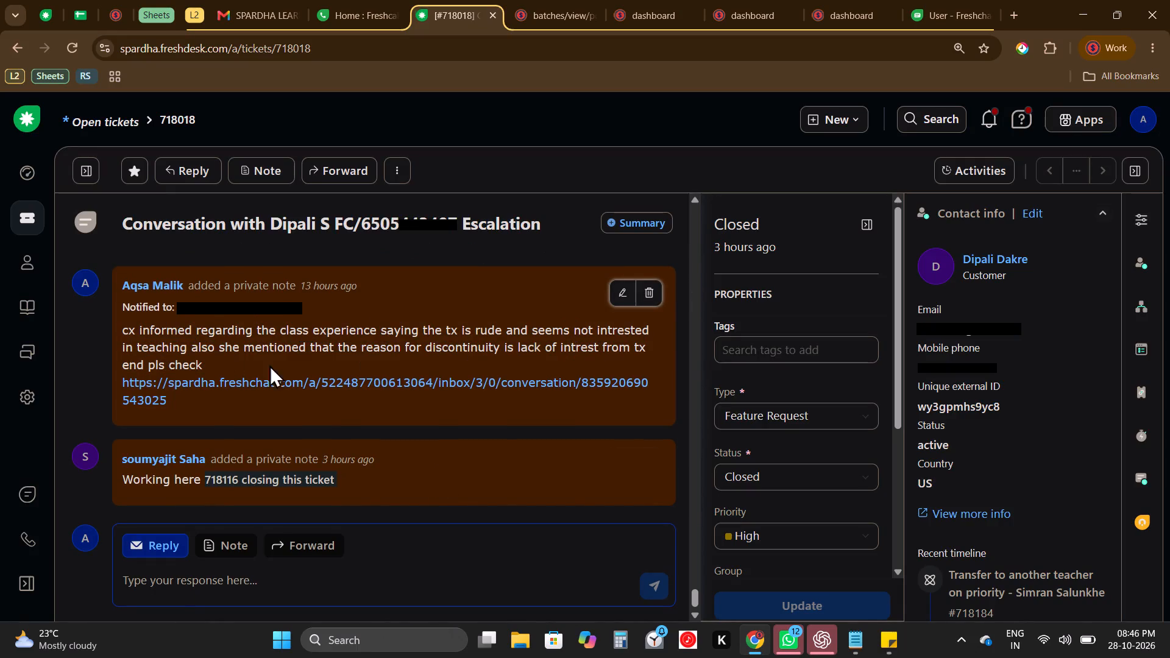
left_click(121, 341)
left_click_drag(121, 341, 300, 347)
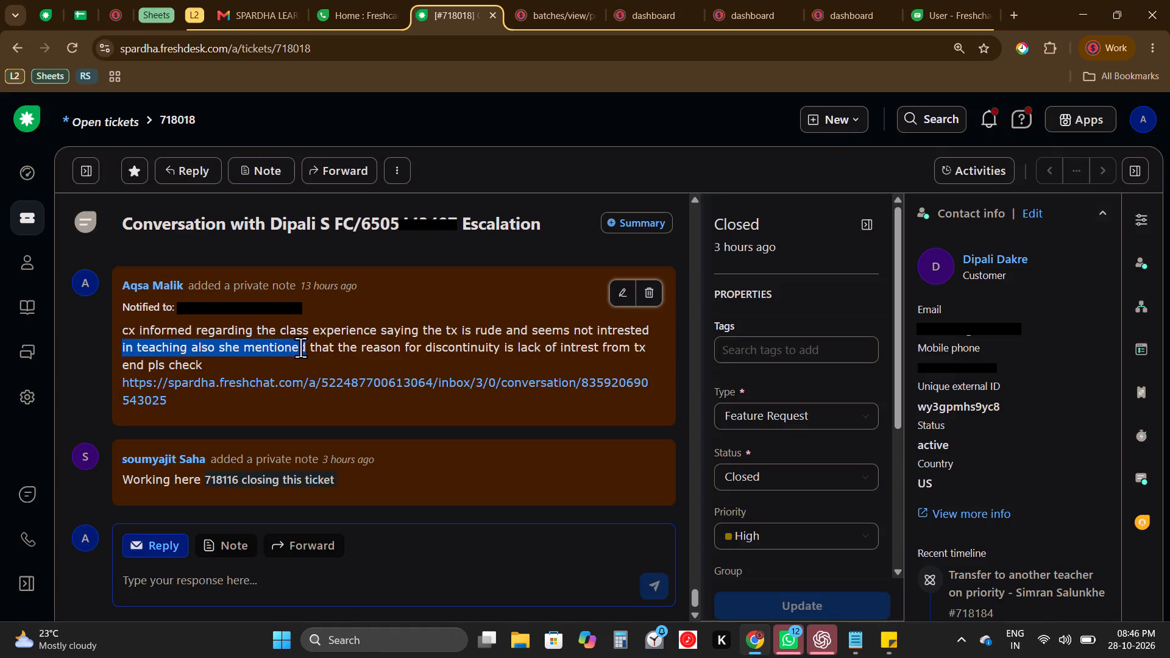
left_click_drag(300, 347, 315, 363)
left_click(315, 363)
scroll(315, 363, "up", 4)
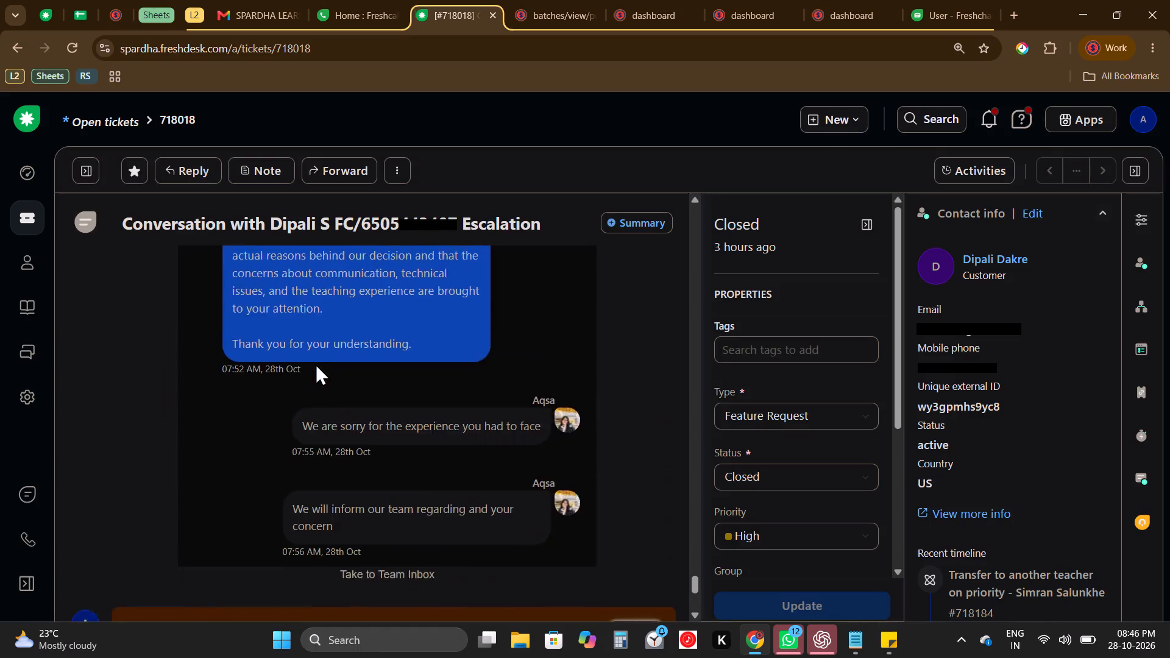
scroll(315, 363, "up", 5)
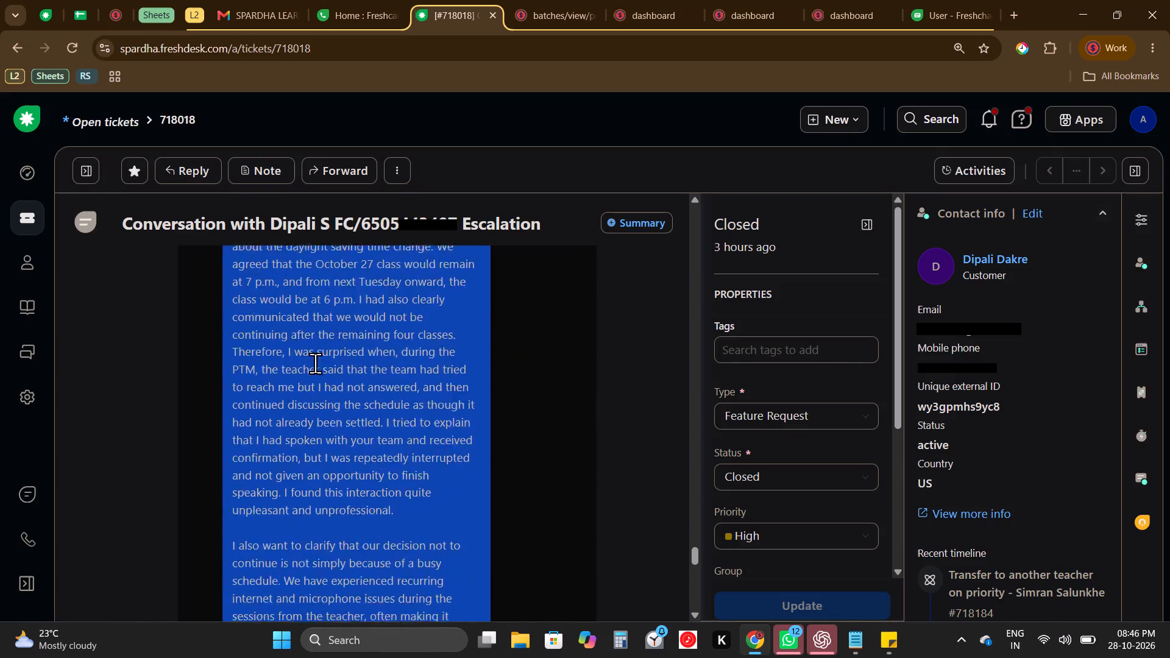
scroll(315, 363, "up", 3)
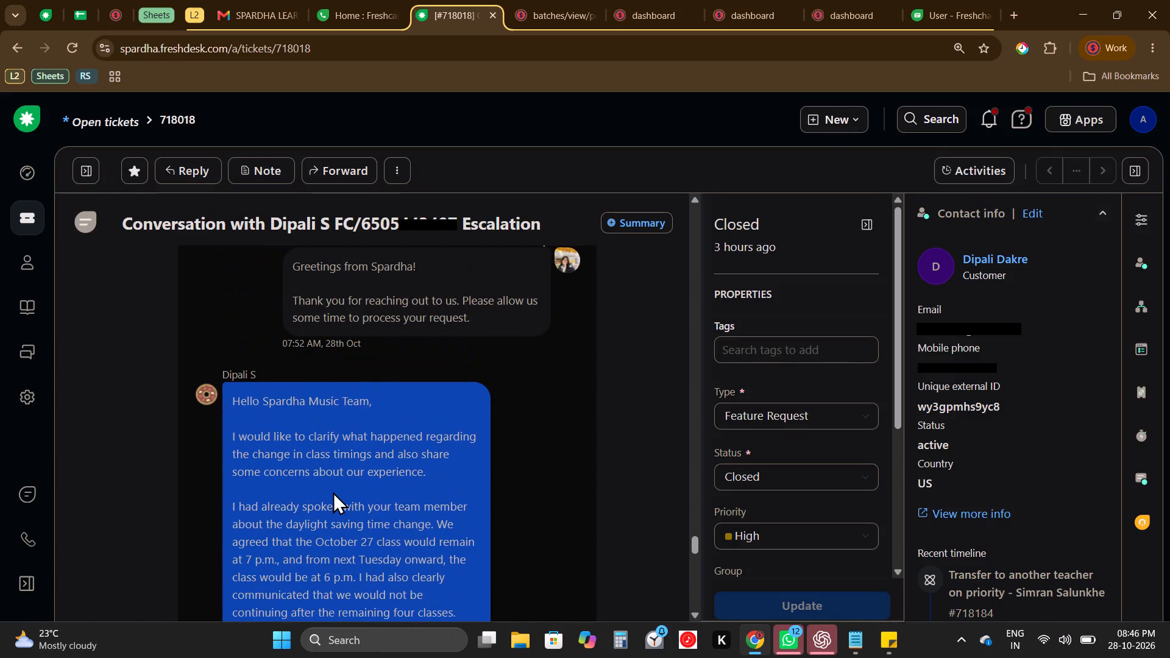
left_click(235, 453)
left_click_drag(235, 453, 442, 465)
left_click(442, 465)
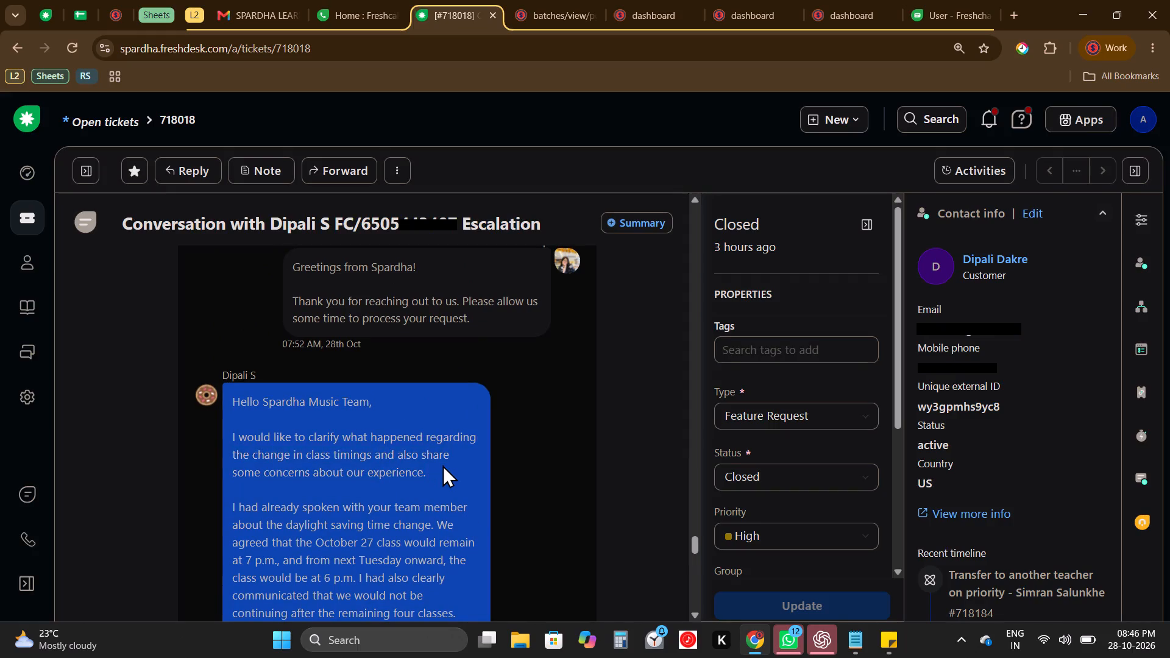
scroll(411, 535, "down", 1)
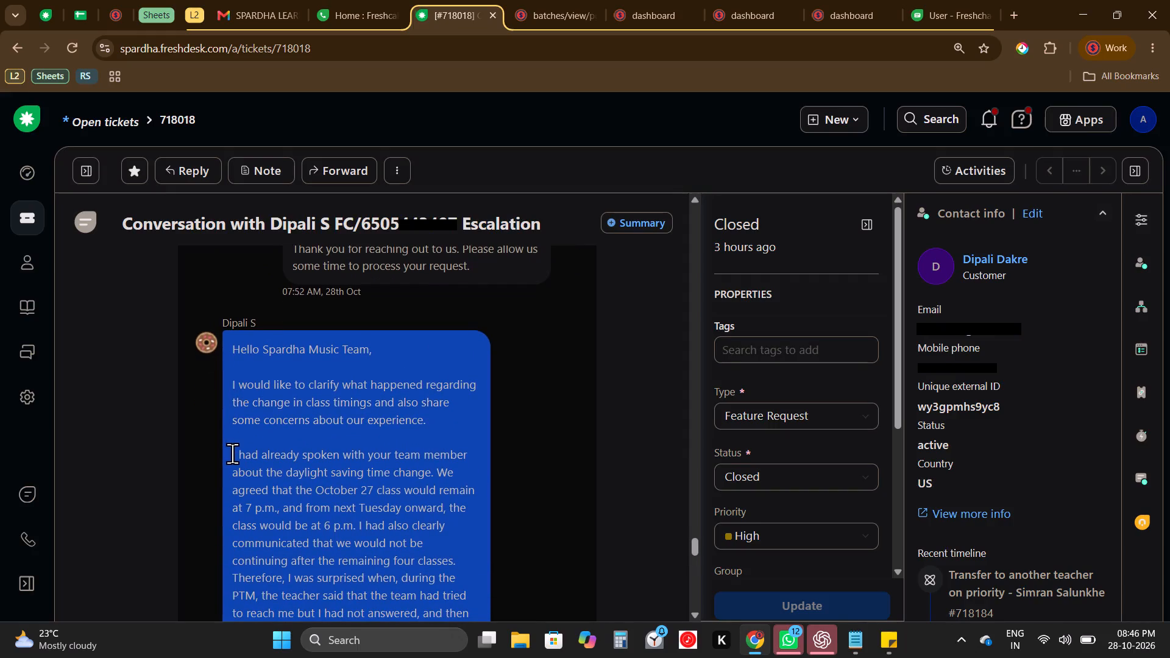
left_click_drag(232, 453, 458, 513)
left_click(458, 513)
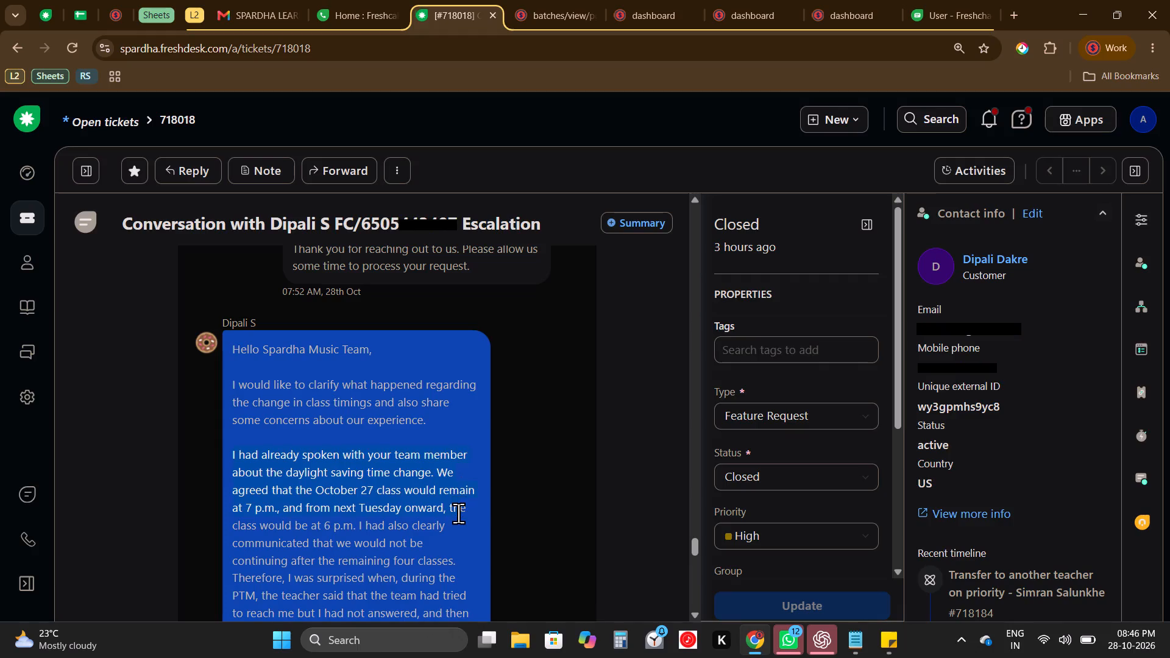
scroll(458, 513, "down", 1)
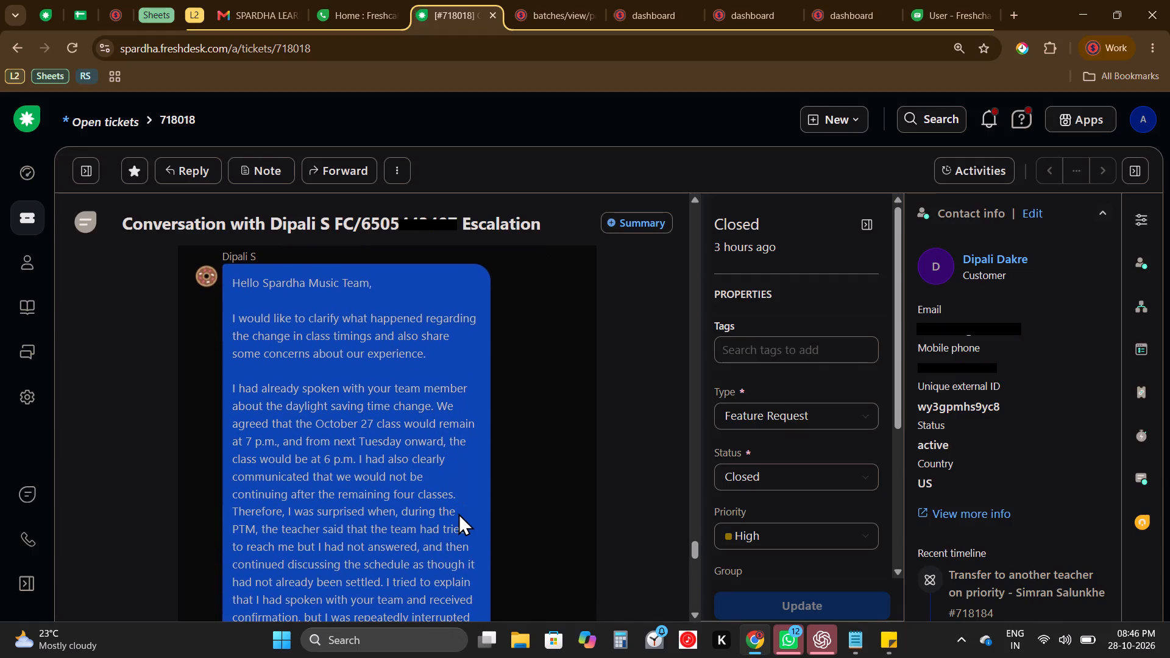
scroll(458, 513, "down", 1)
left_click(414, 216)
key("ctrl+c")
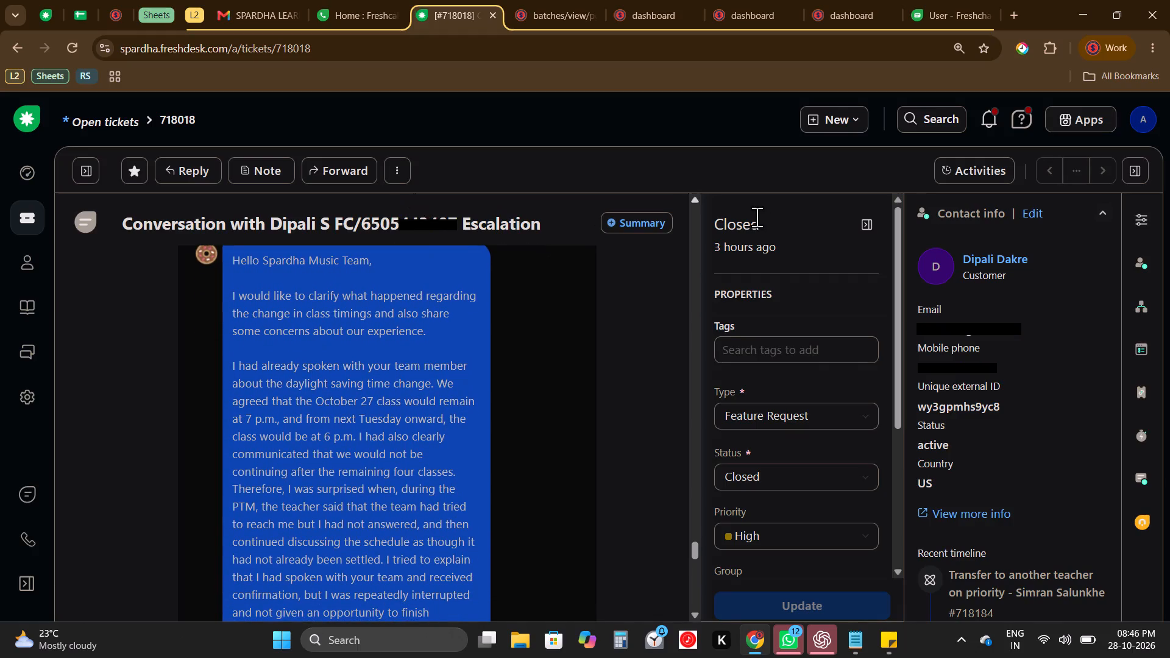
left_click(1005, 260)
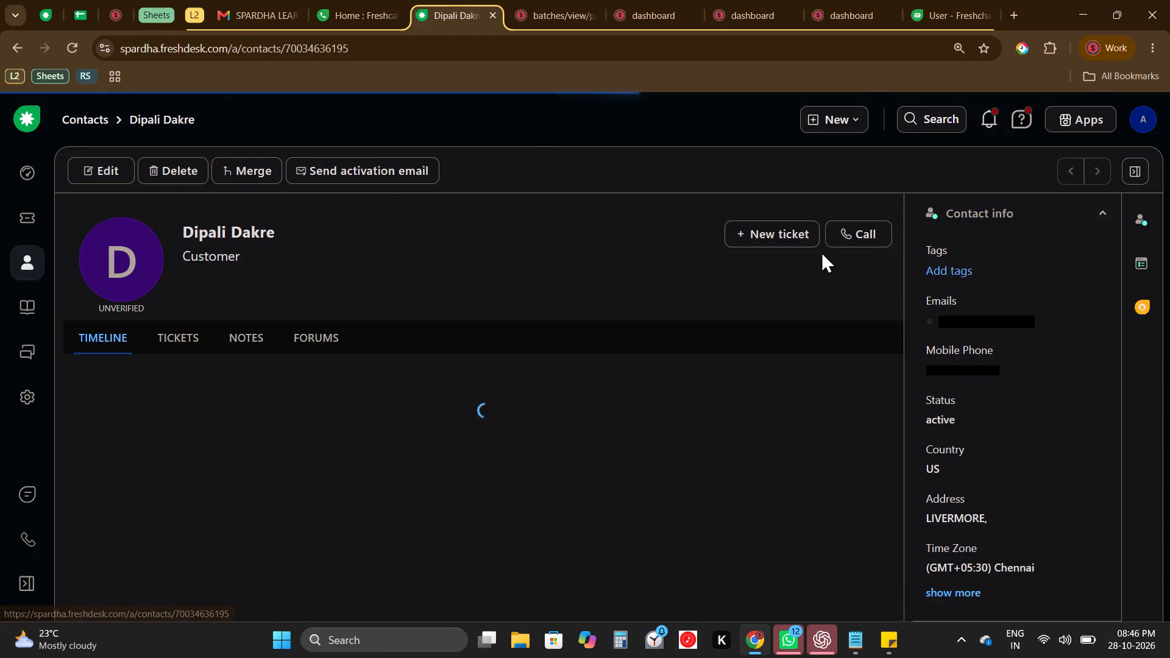
scroll(472, 341, "down", 1)
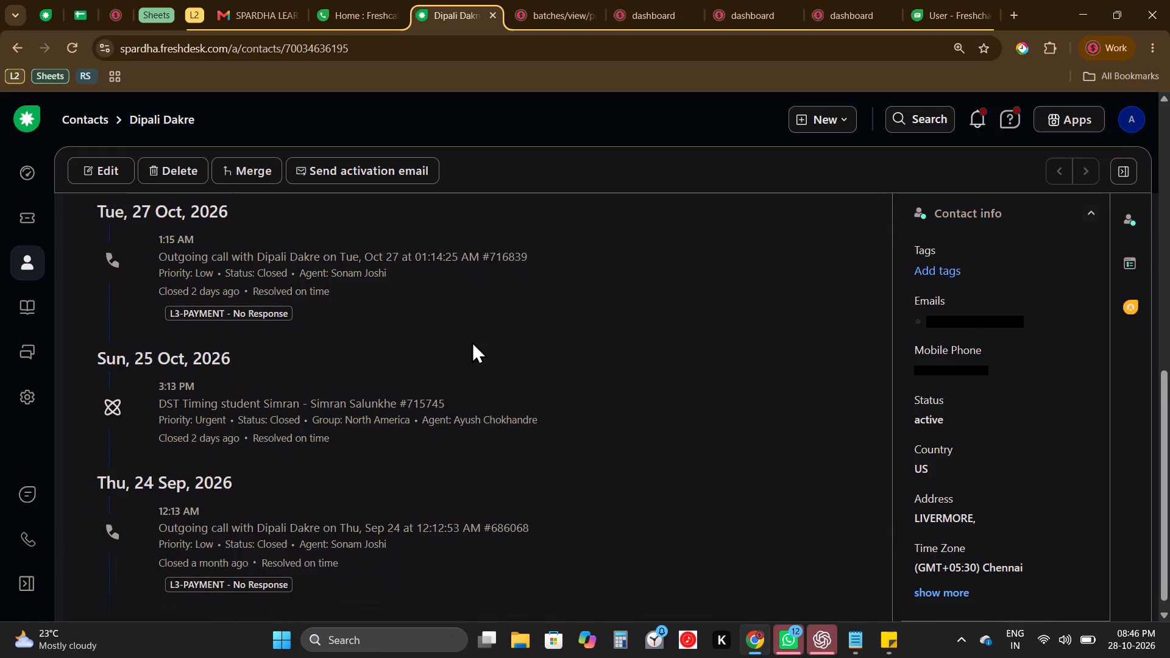
scroll(472, 341, "down", 1)
left_click(375, 388)
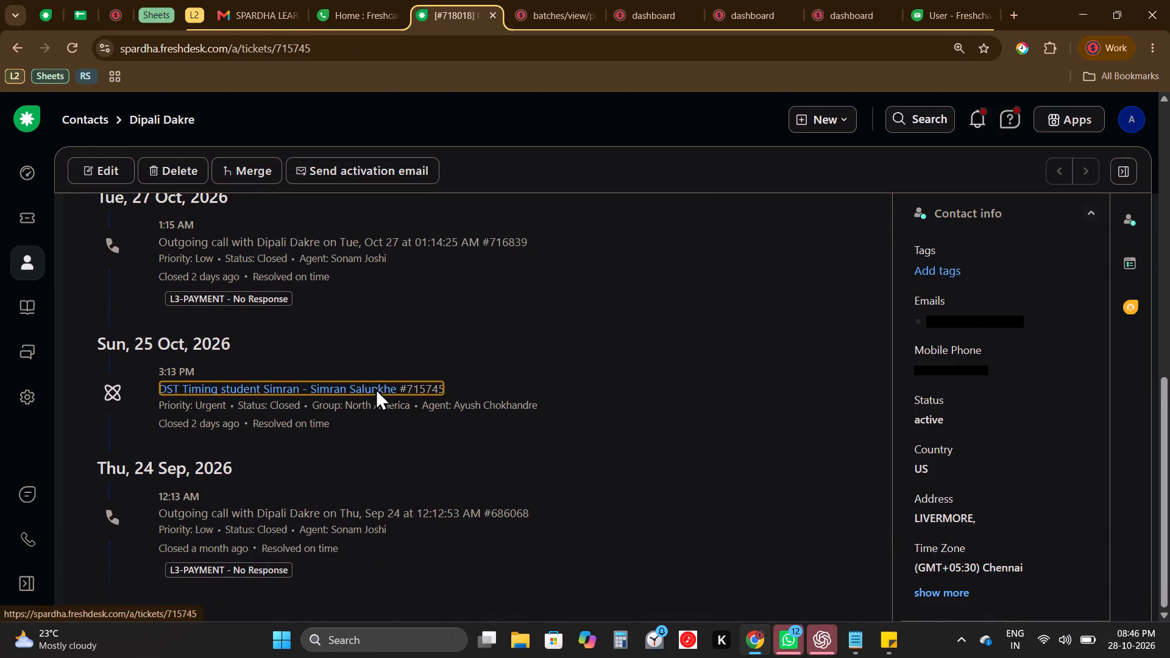
scroll(432, 465, "down", 8)
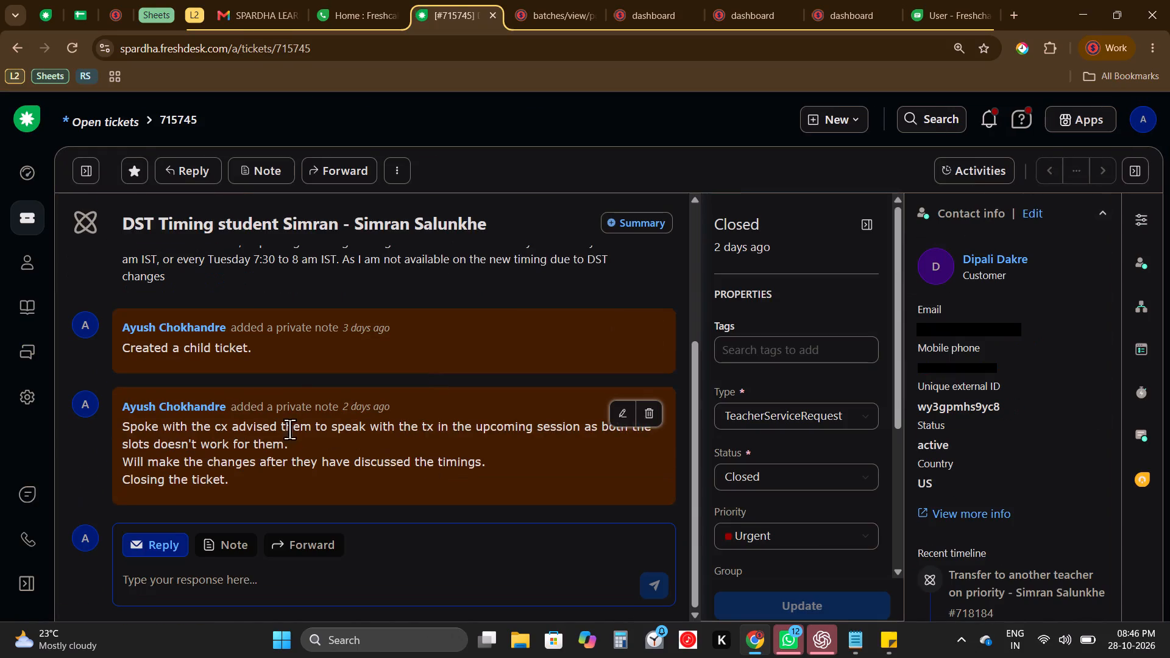
double_click(222, 442)
left_click_drag(222, 442, 224, 470)
left_click(224, 470)
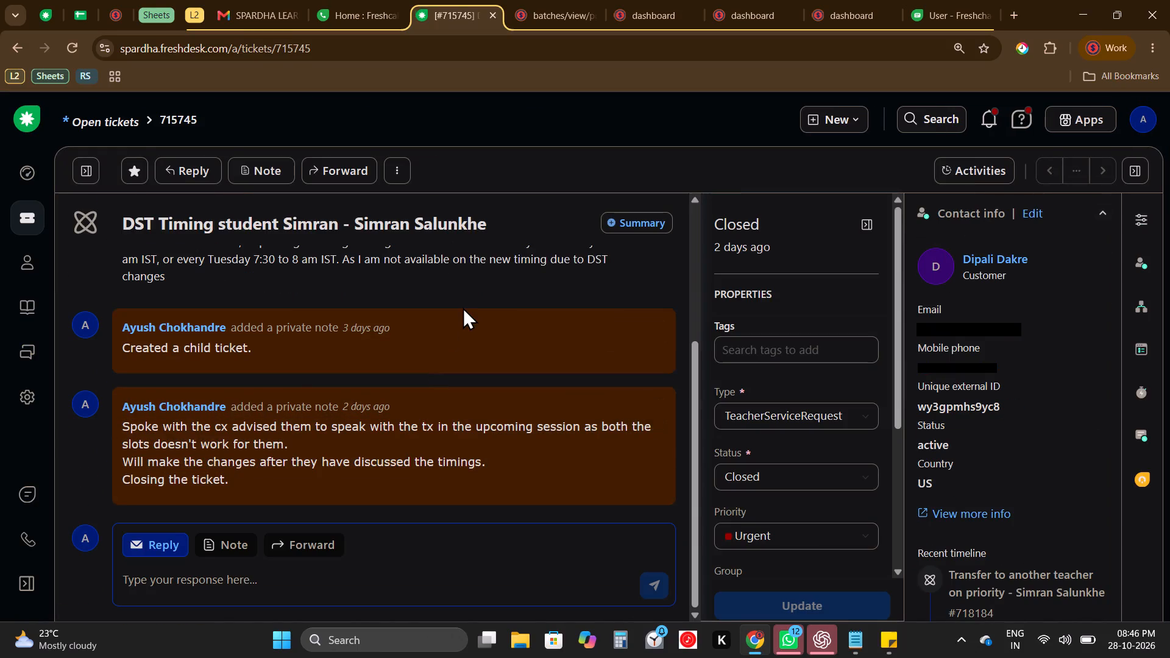
double_click(453, 429)
left_click_drag(453, 429, 438, 508)
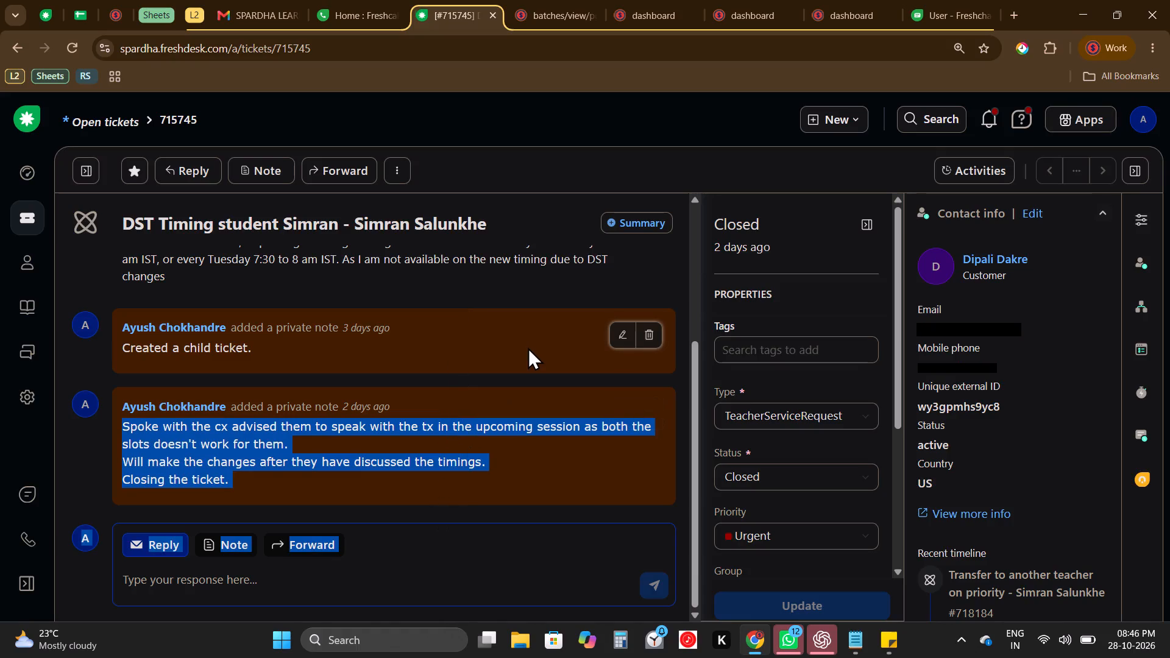
left_click(528, 347)
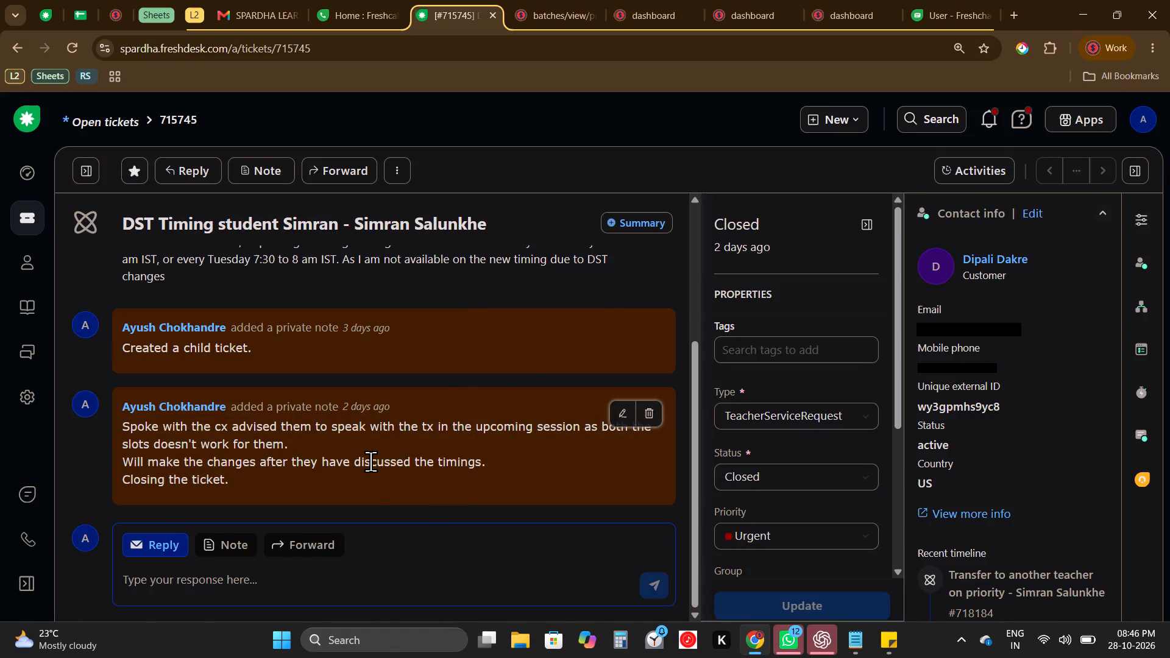
double_click(370, 461)
left_click_drag(370, 461, 368, 481)
left_click(368, 481)
scroll(368, 481, "right", 4)
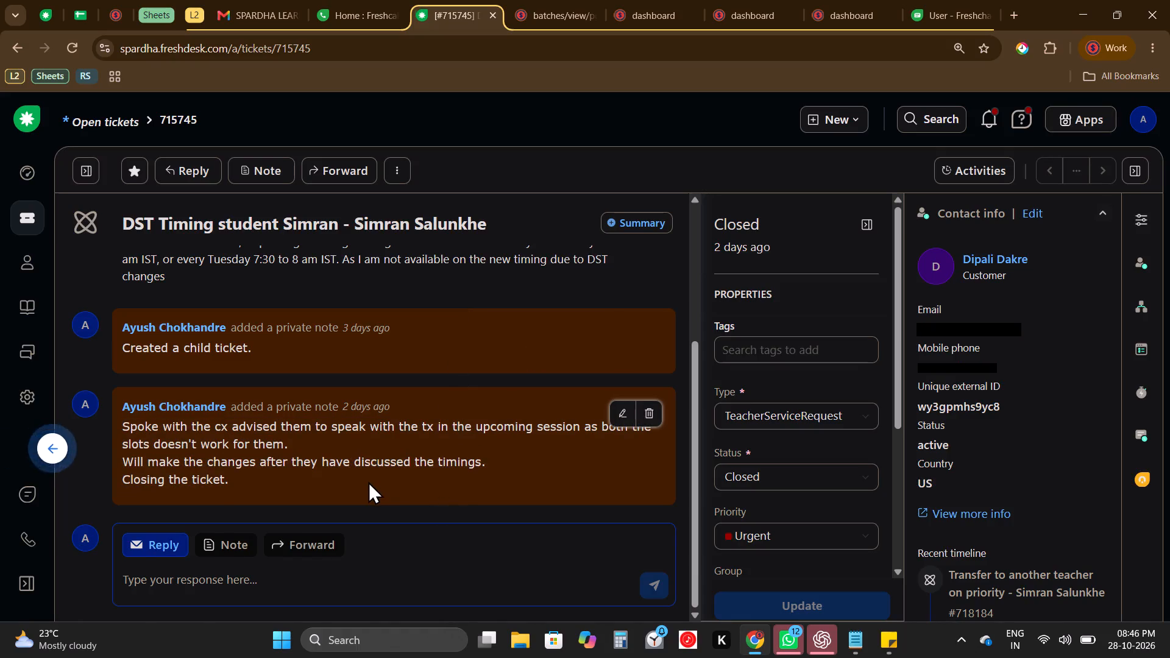
scroll(368, 481, "right", 4)
scroll(406, 444, "down", 1)
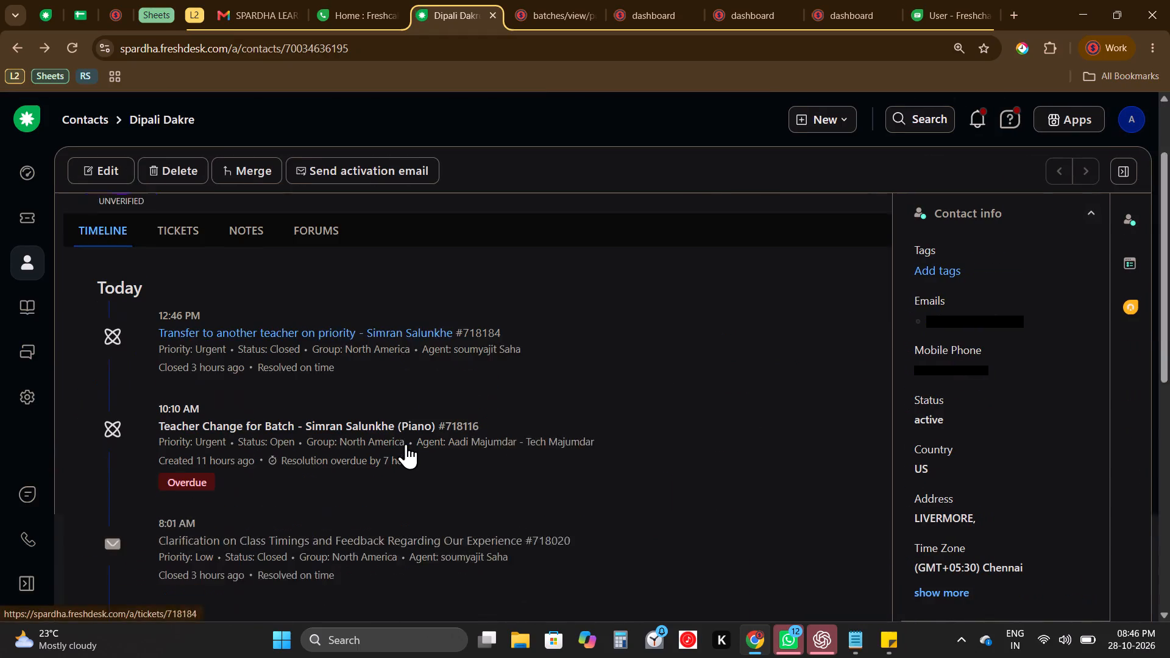
scroll(406, 444, "down", 1)
scroll(388, 518, "down", 1)
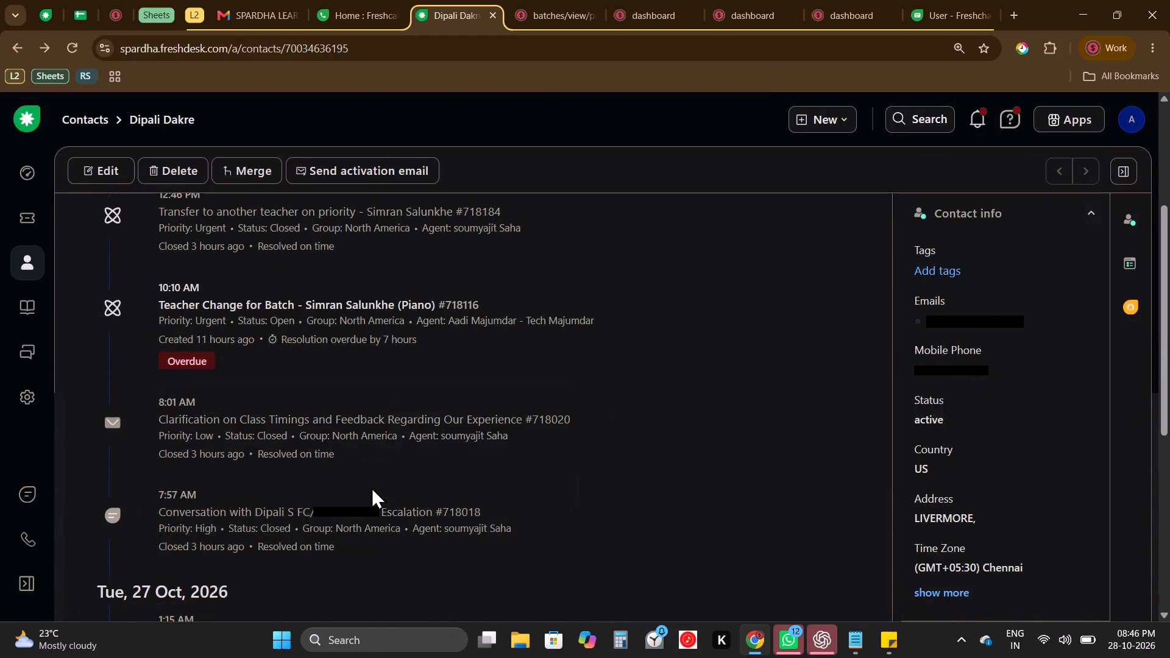
left_click(360, 512)
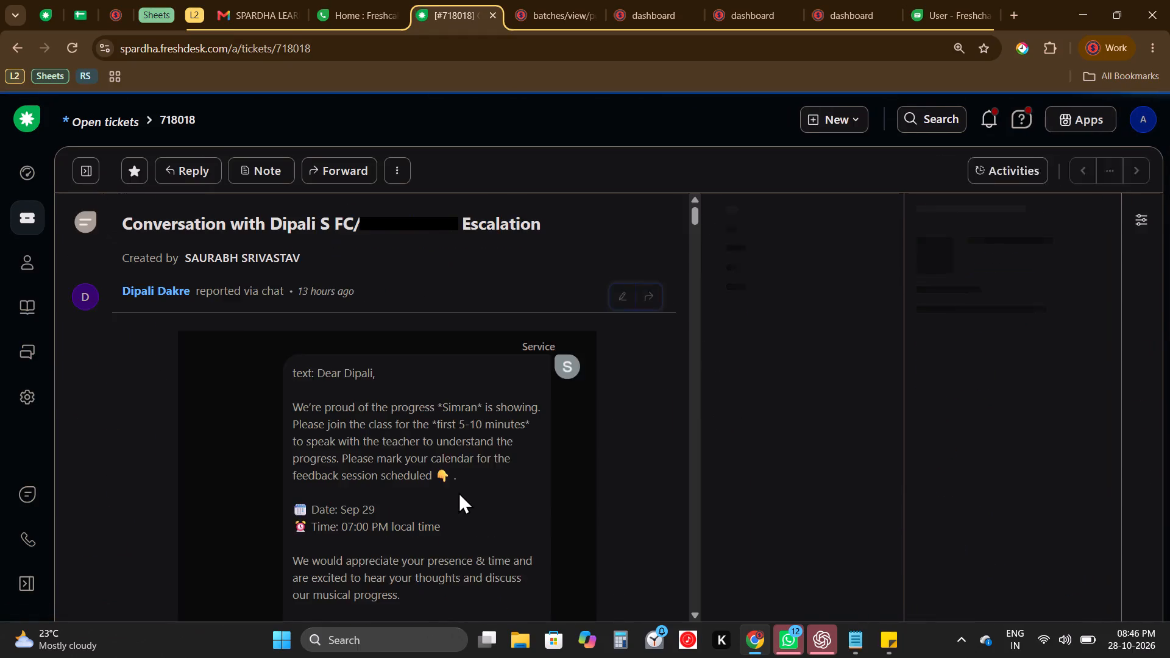
scroll(458, 492, "down", 14)
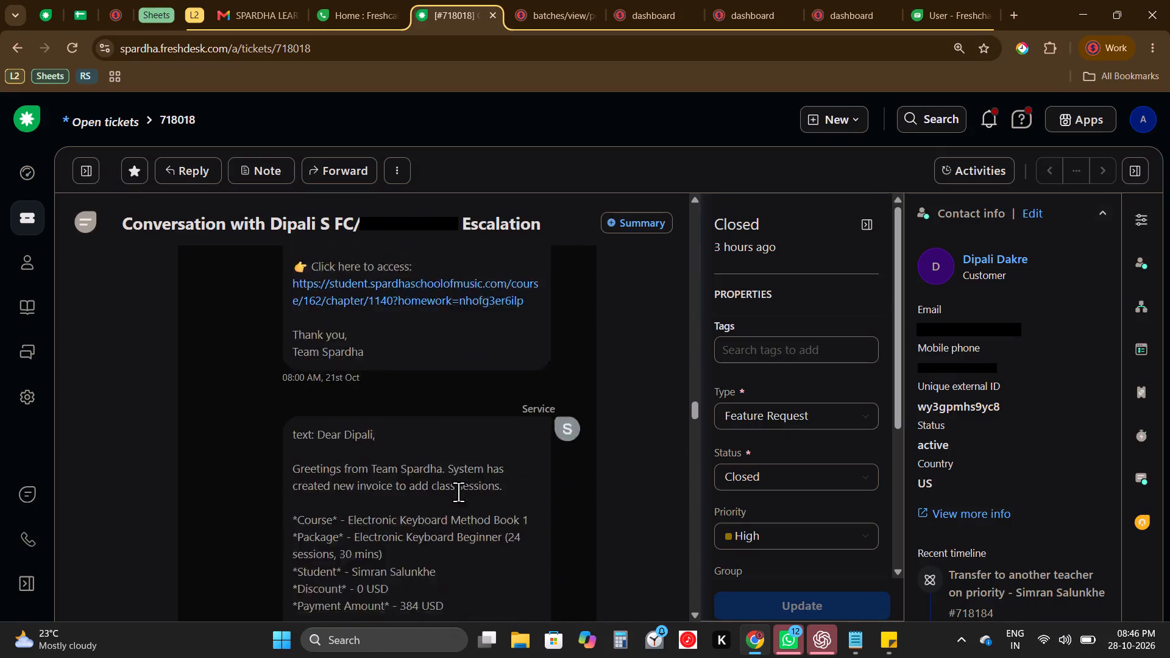
scroll(458, 492, "up", 8)
scroll(458, 492, "down", 3)
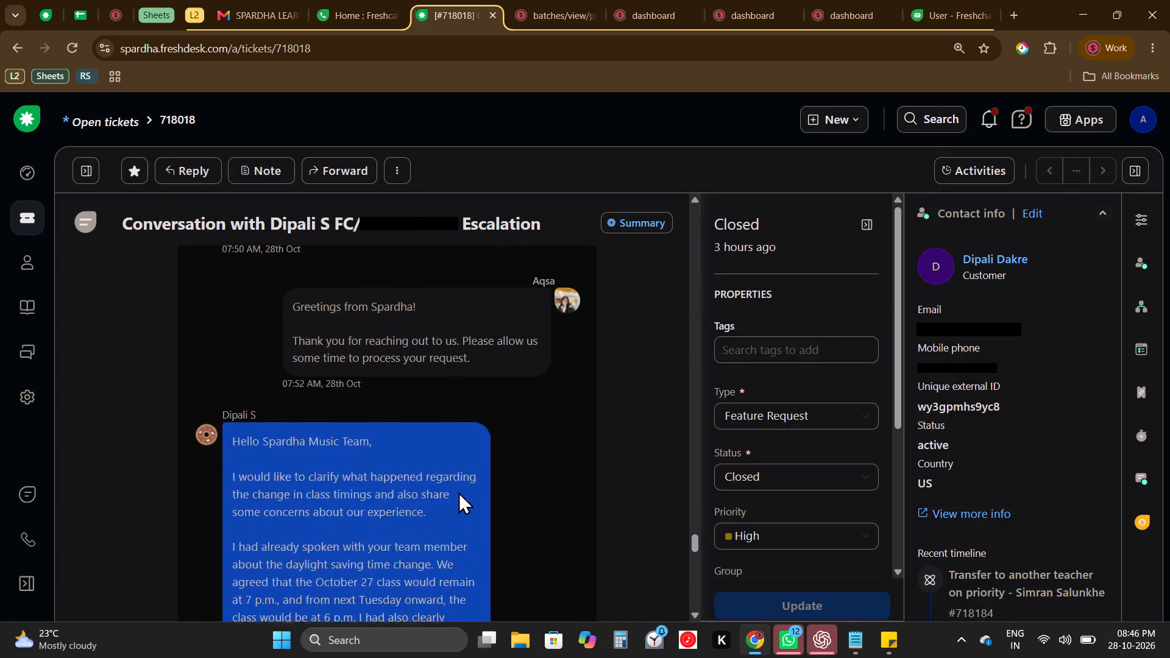
scroll(458, 492, "up", 1)
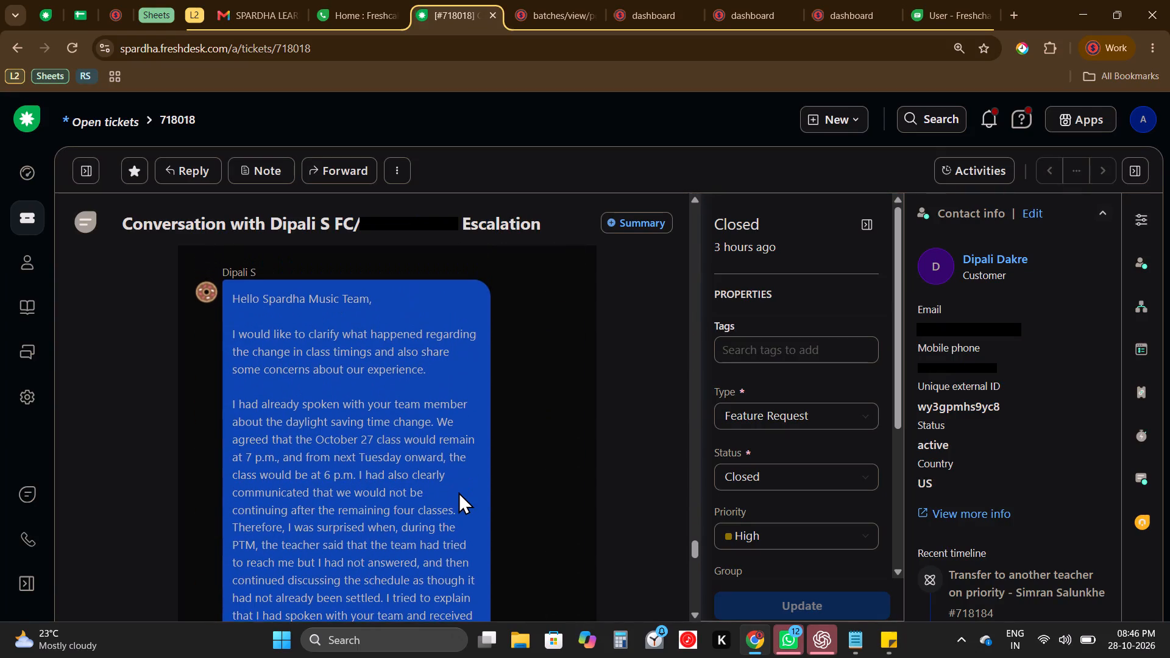
scroll(458, 492, "up", 6)
scroll(458, 492, "right", 2)
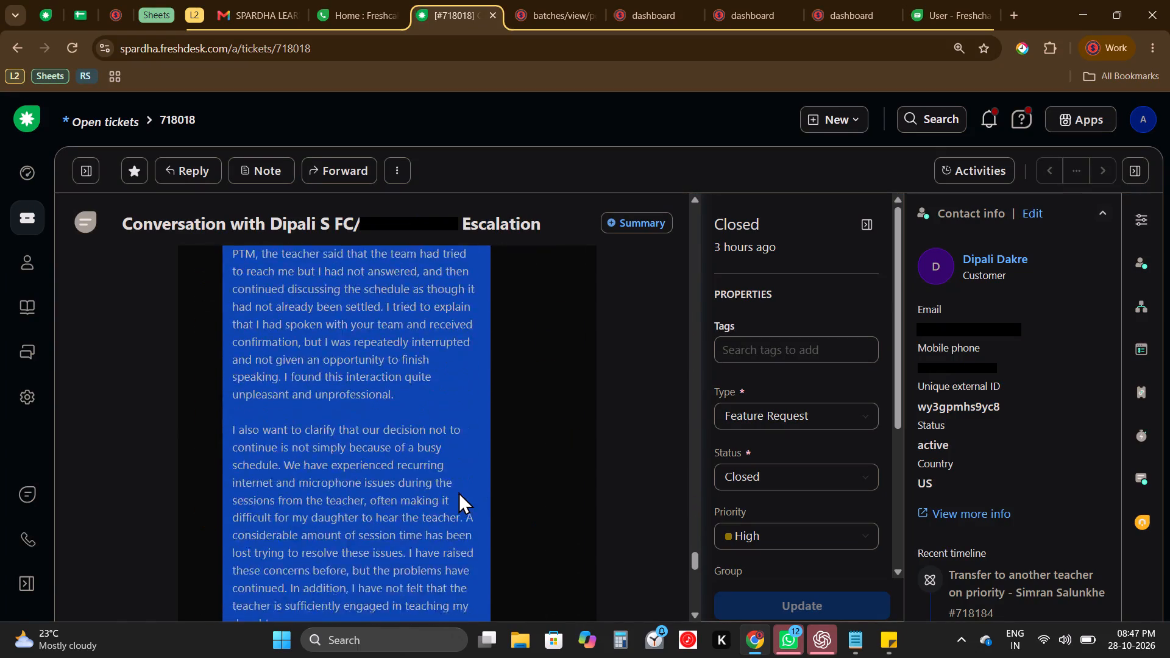
scroll(458, 492, "up", 4)
scroll(458, 492, "right", 1)
scroll(458, 492, "up", 2)
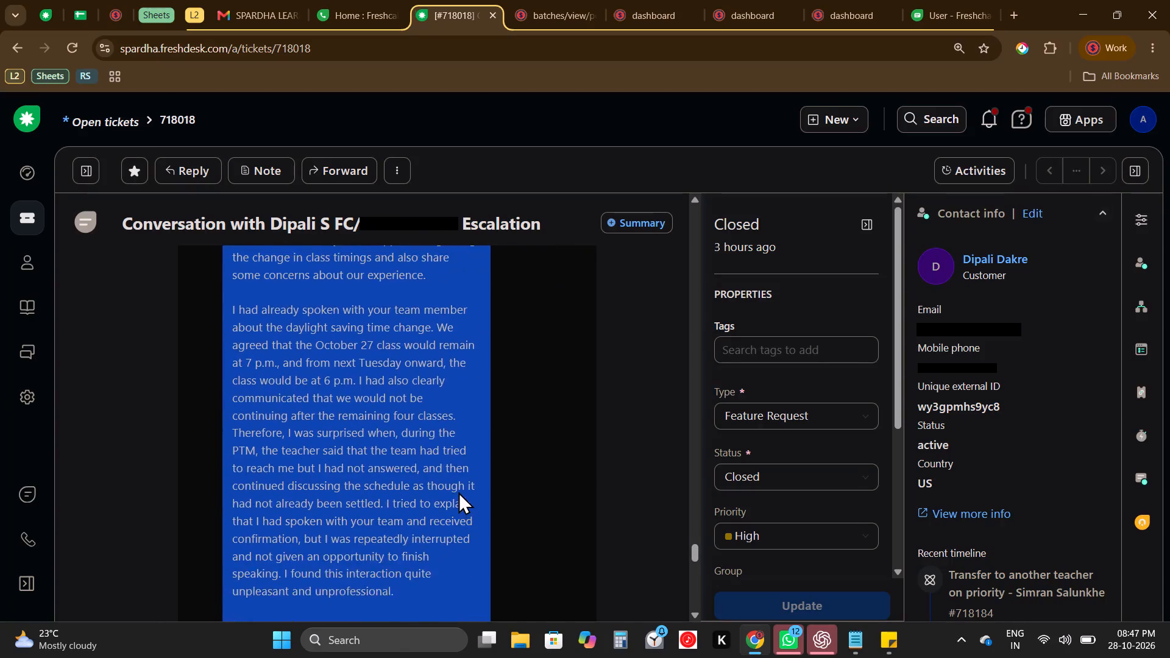
scroll(458, 492, "up", 1)
left_click(235, 347)
left_click_drag(235, 347, 272, 348)
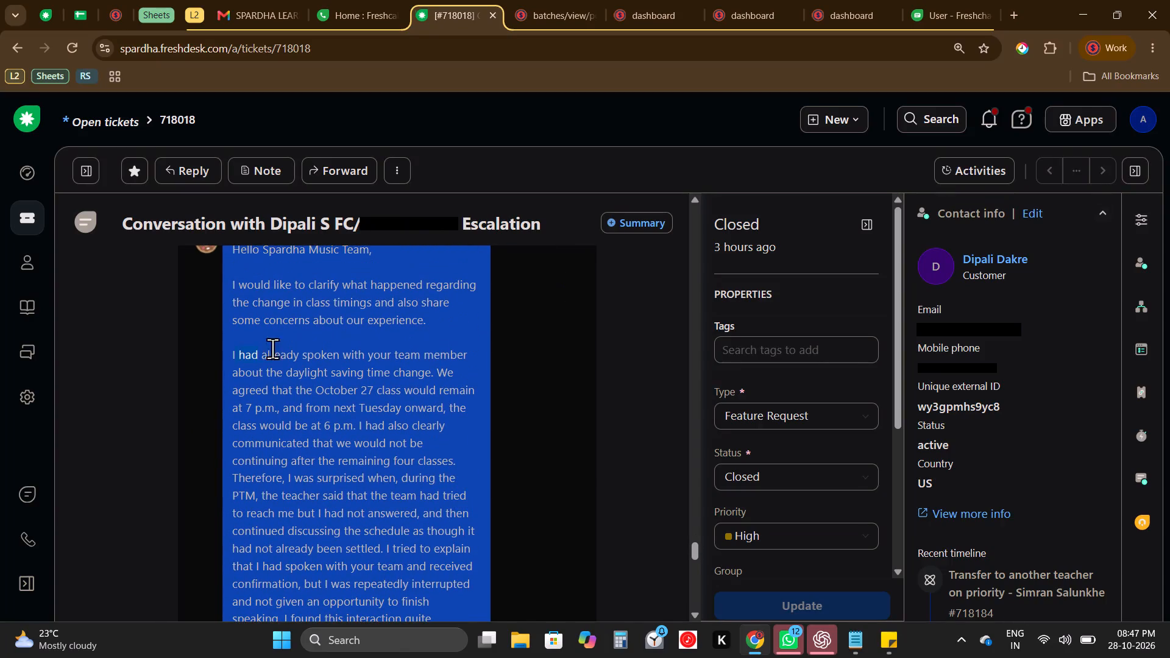
left_click_drag(272, 348, 442, 482)
left_click(442, 482)
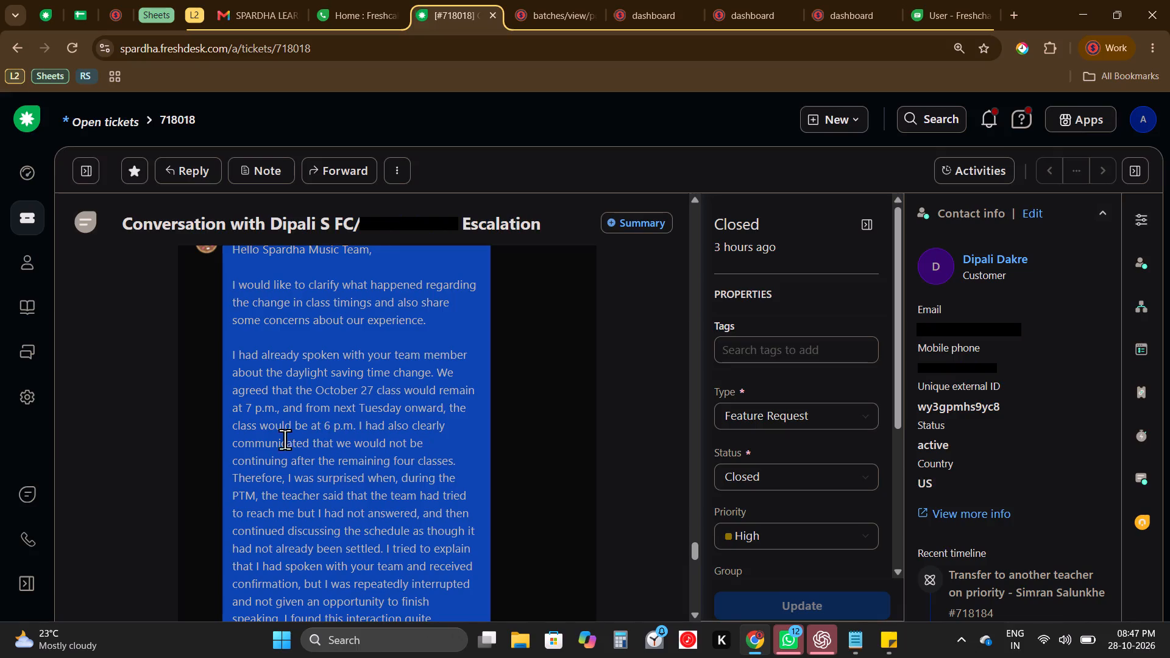
left_click_drag(350, 414, 433, 471)
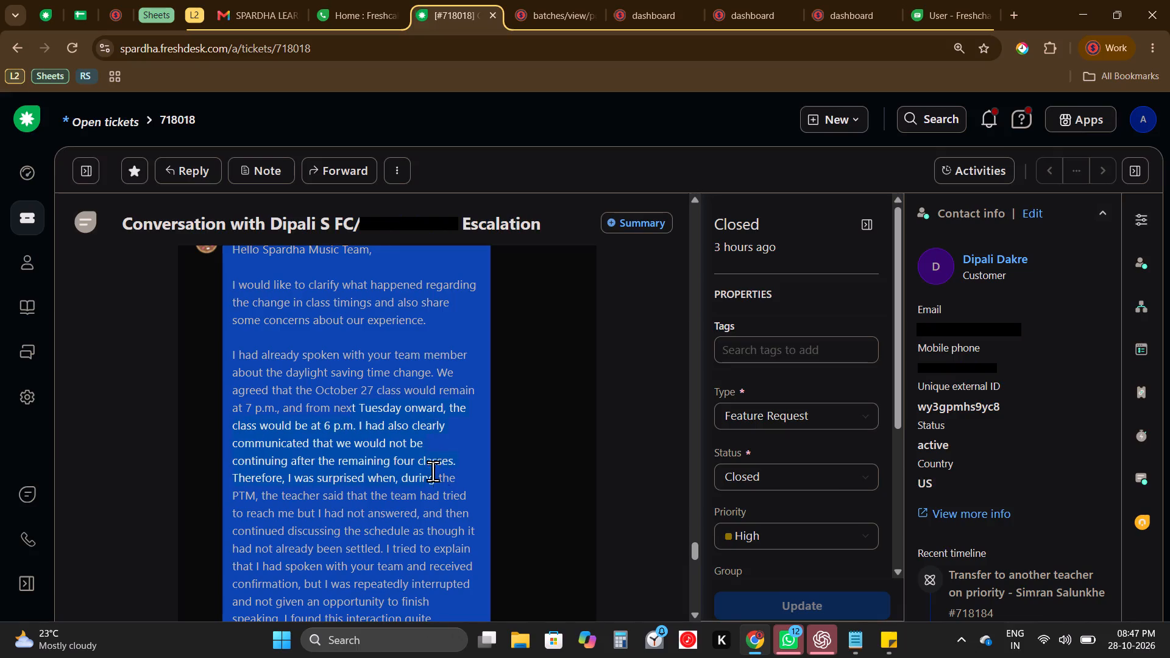
left_click_drag(433, 471, 417, 520)
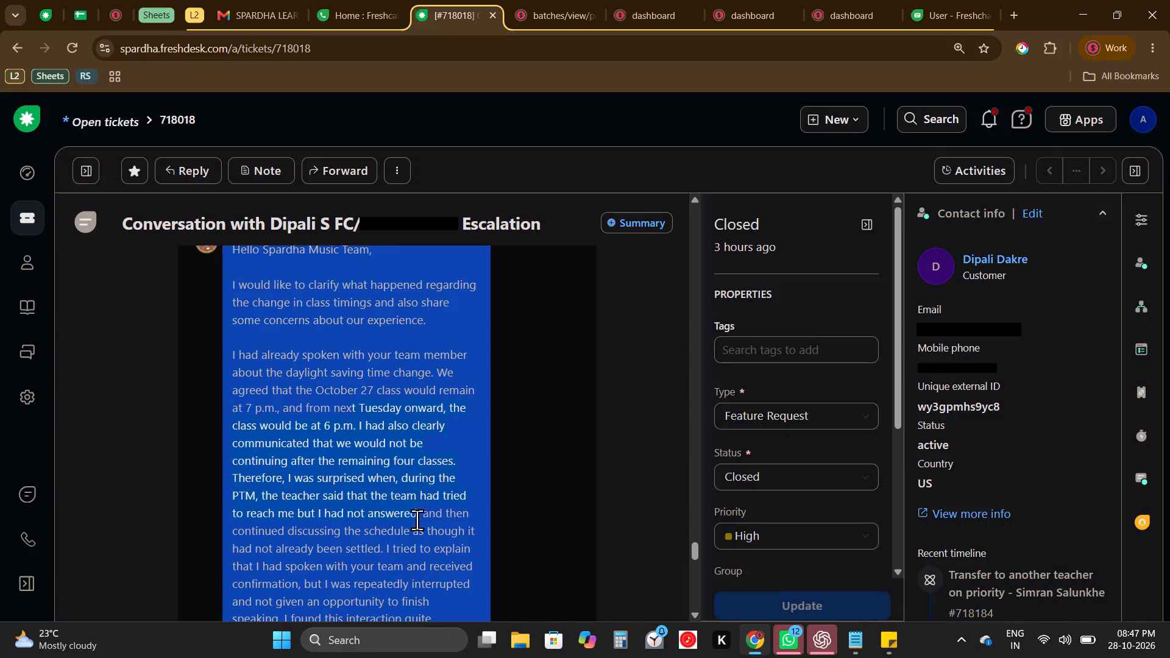
left_click_drag(417, 520, 416, 525)
left_click(416, 525)
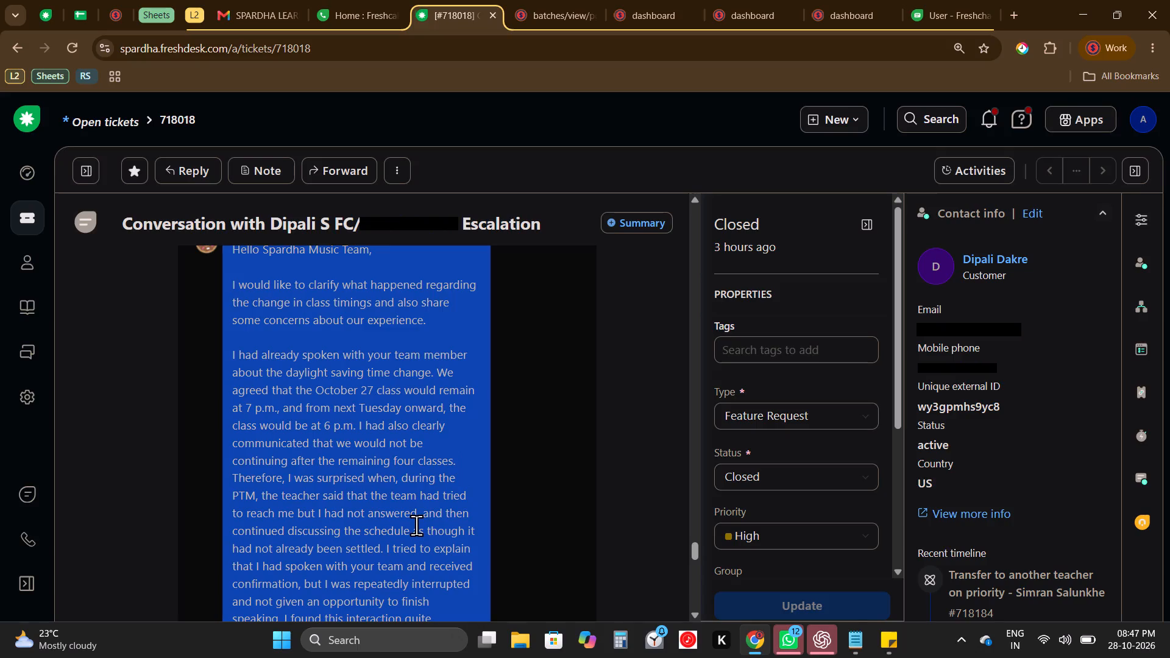
scroll(416, 525, "down", 1)
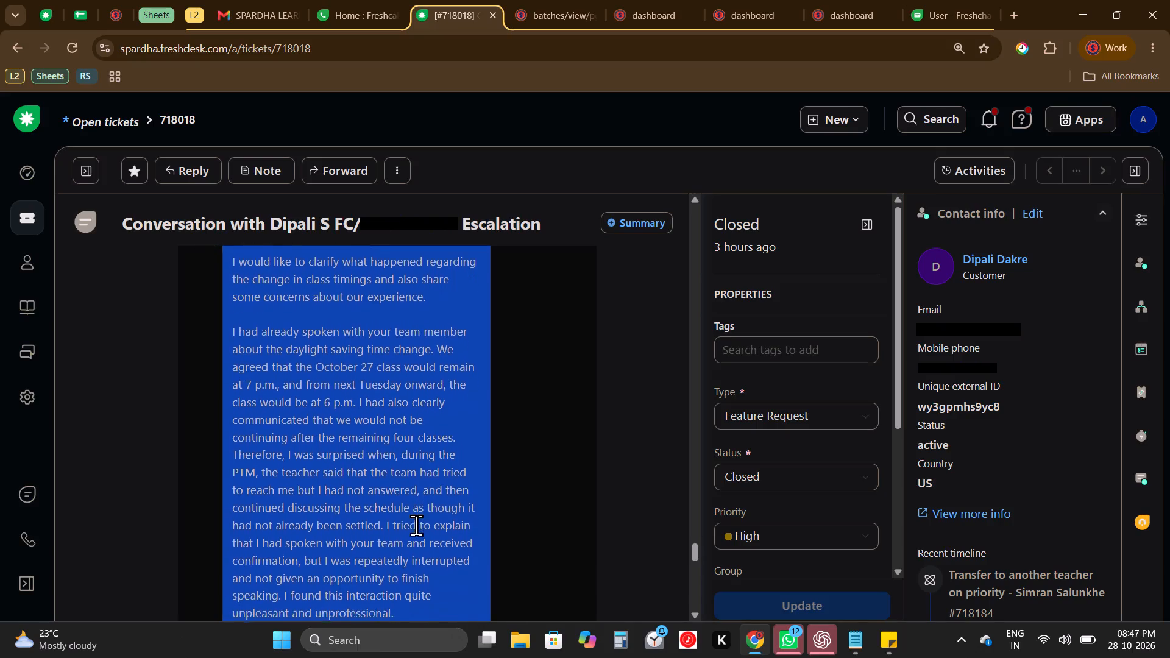
scroll(416, 525, "down", 1)
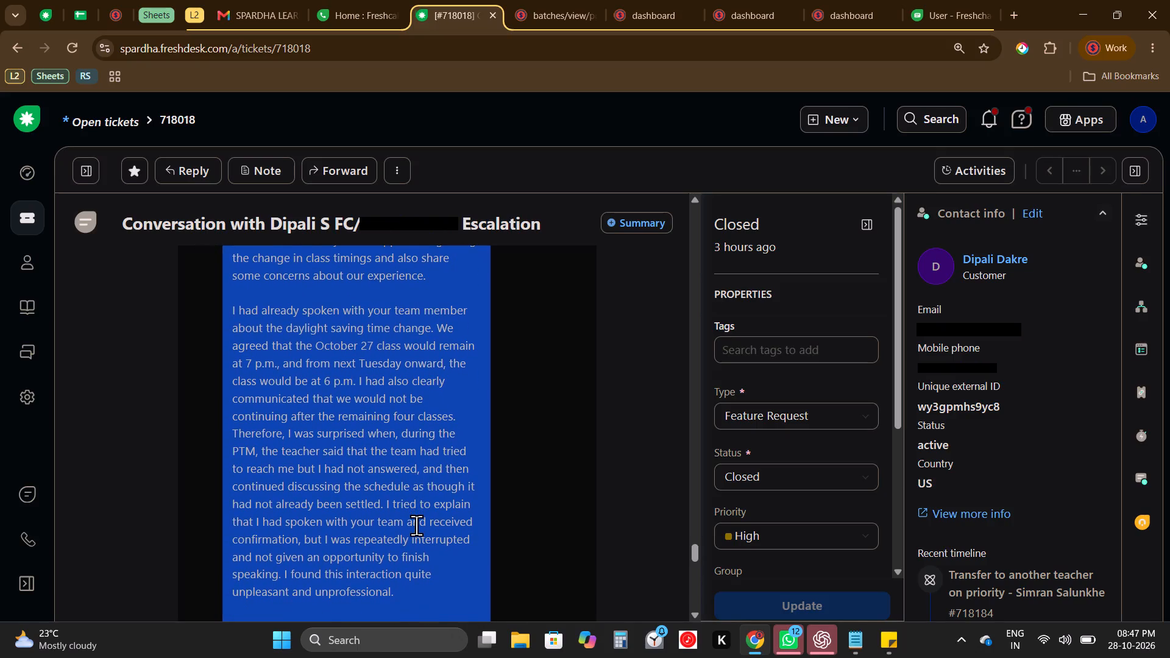
scroll(416, 525, "down", 1)
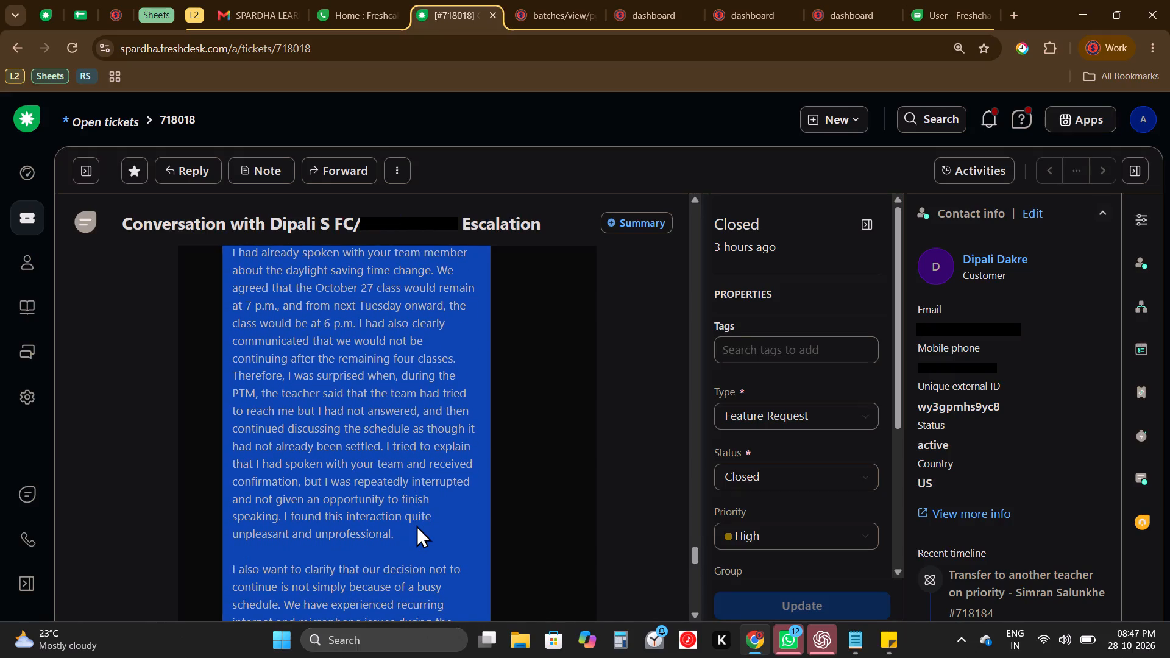
scroll(416, 525, "down", 1)
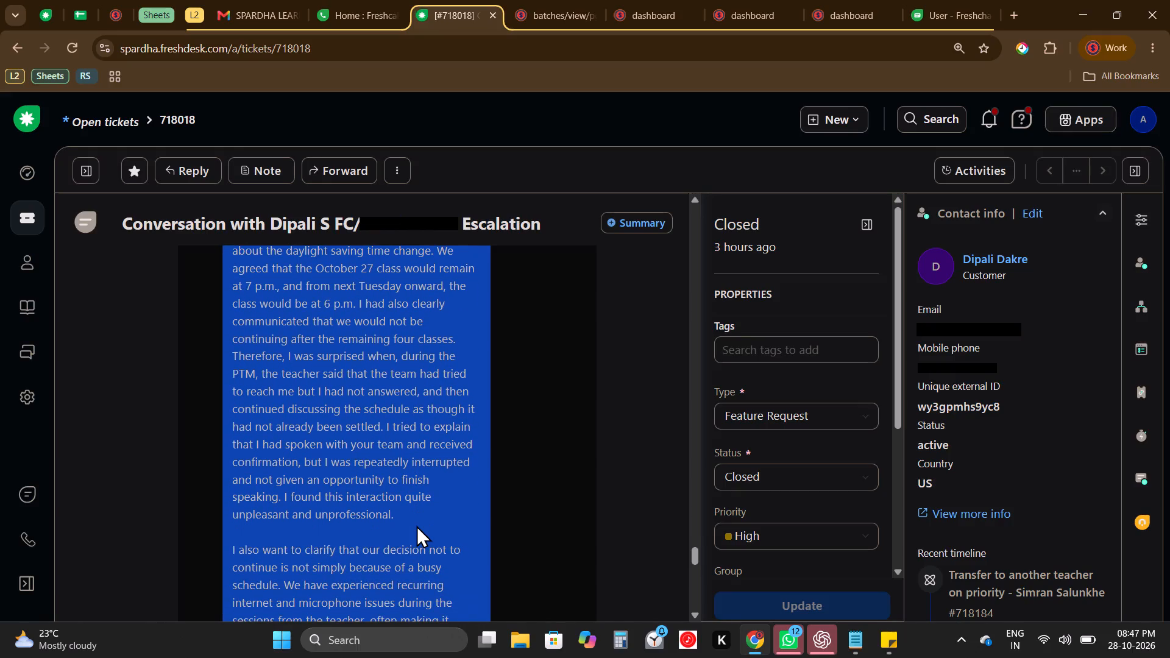
scroll(416, 525, "down", 1)
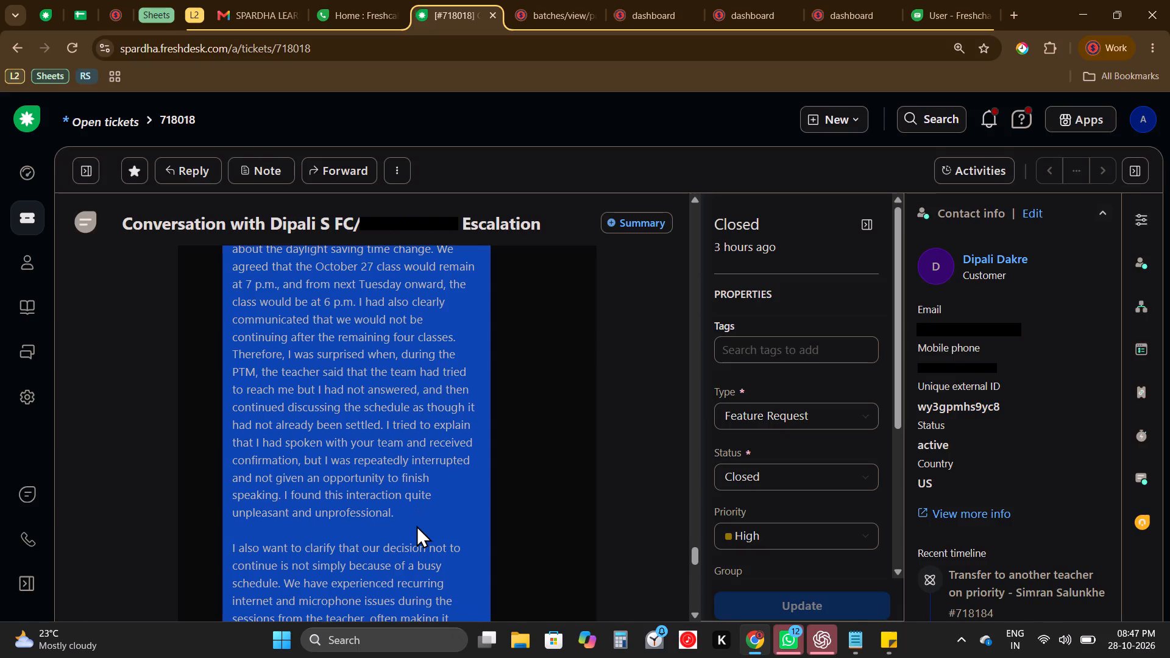
Read the customer's chat paragraphs about technical issues during the sessions and the teacher's comment on the remaining classes.
scroll(416, 525, "down", 1)
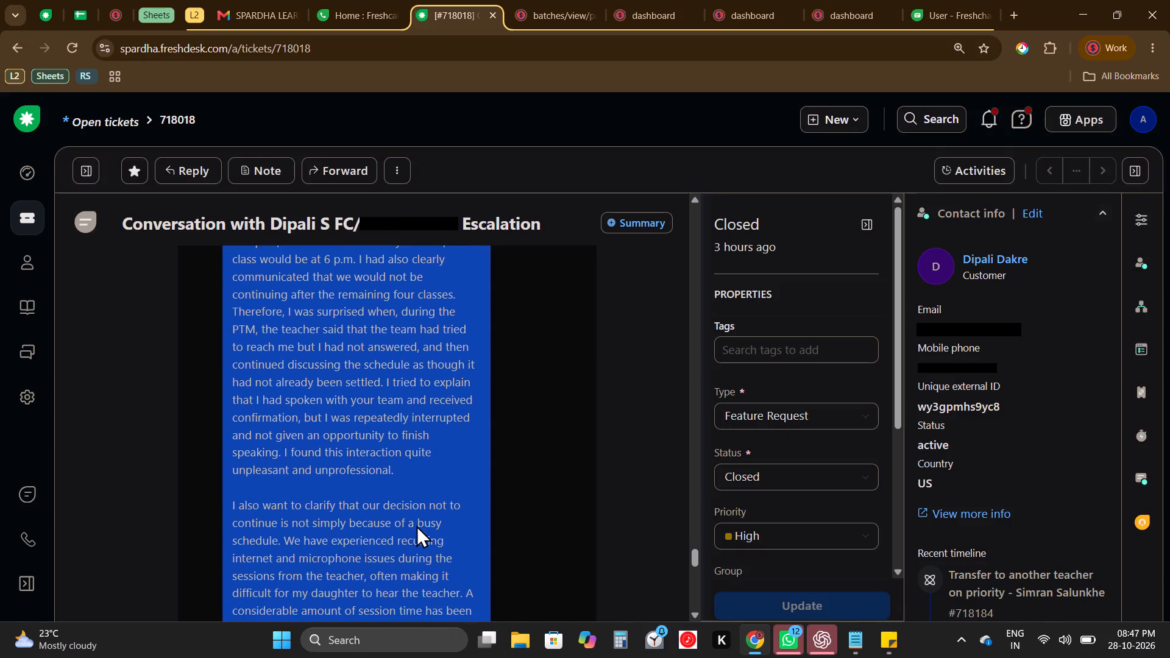
scroll(416, 525, "down", 2)
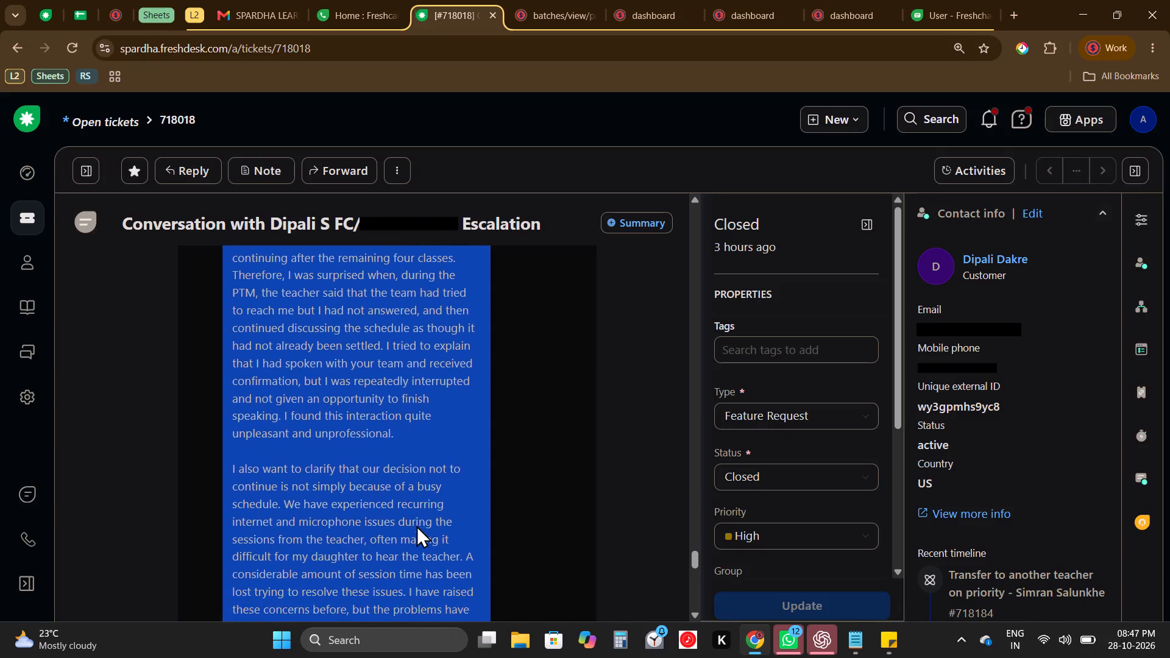
scroll(416, 525, "down", 1)
scroll(416, 525, "up", 3)
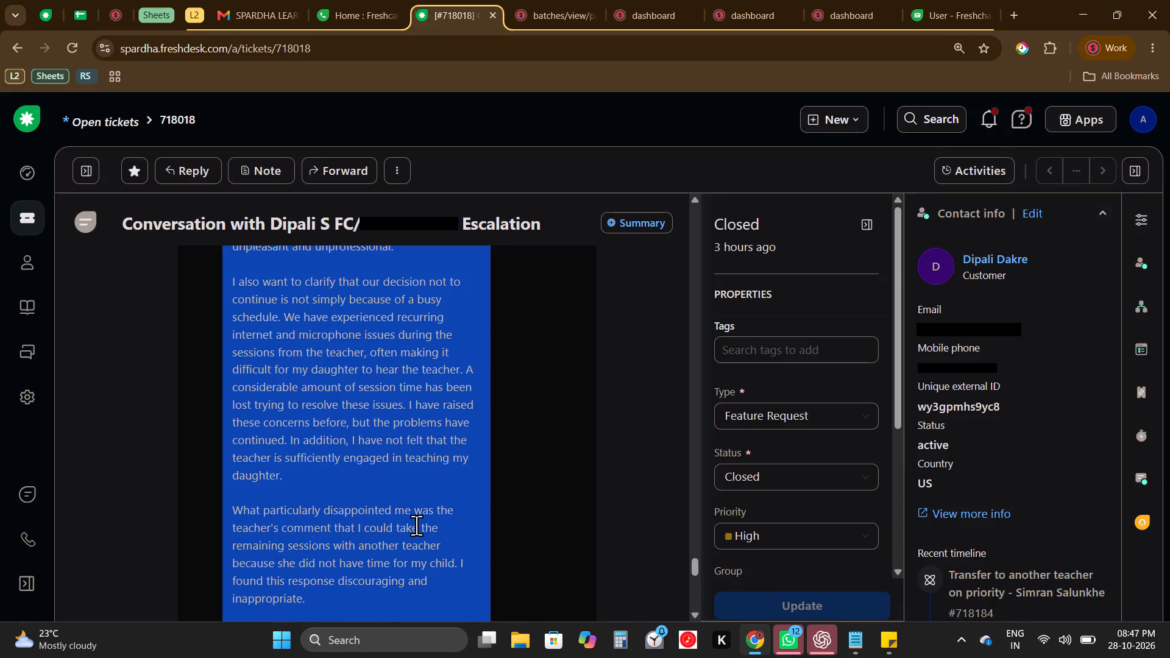
left_click(440, 390)
left_click_drag(440, 390, 440, 472)
left_click(440, 472)
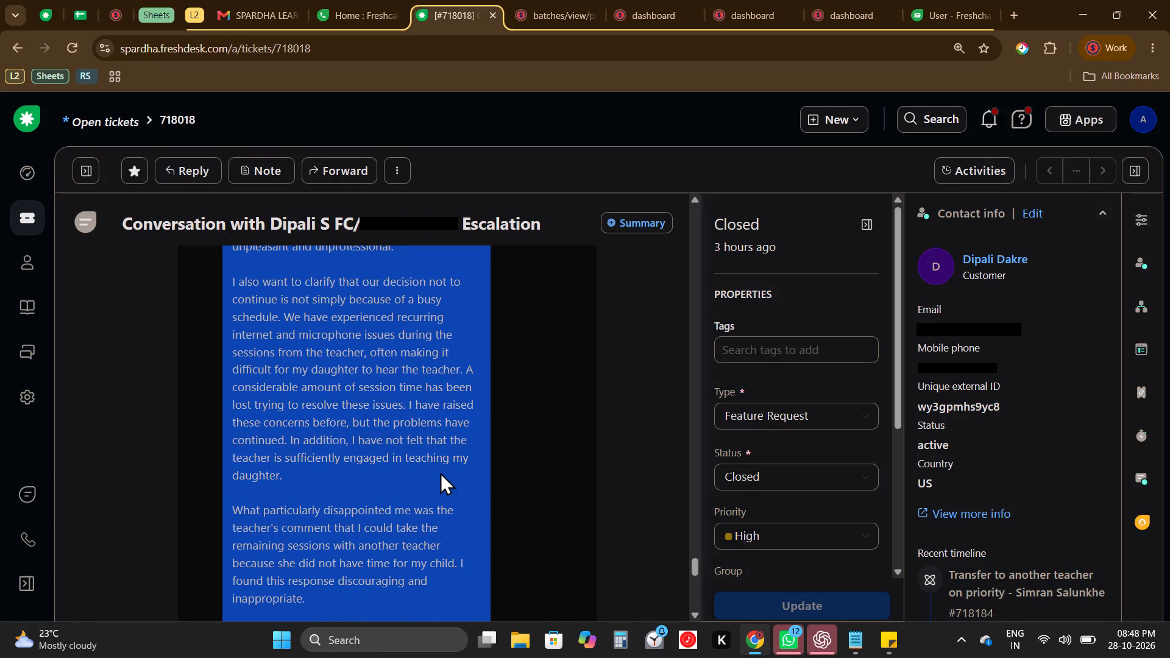
scroll(367, 510, "down", 1)
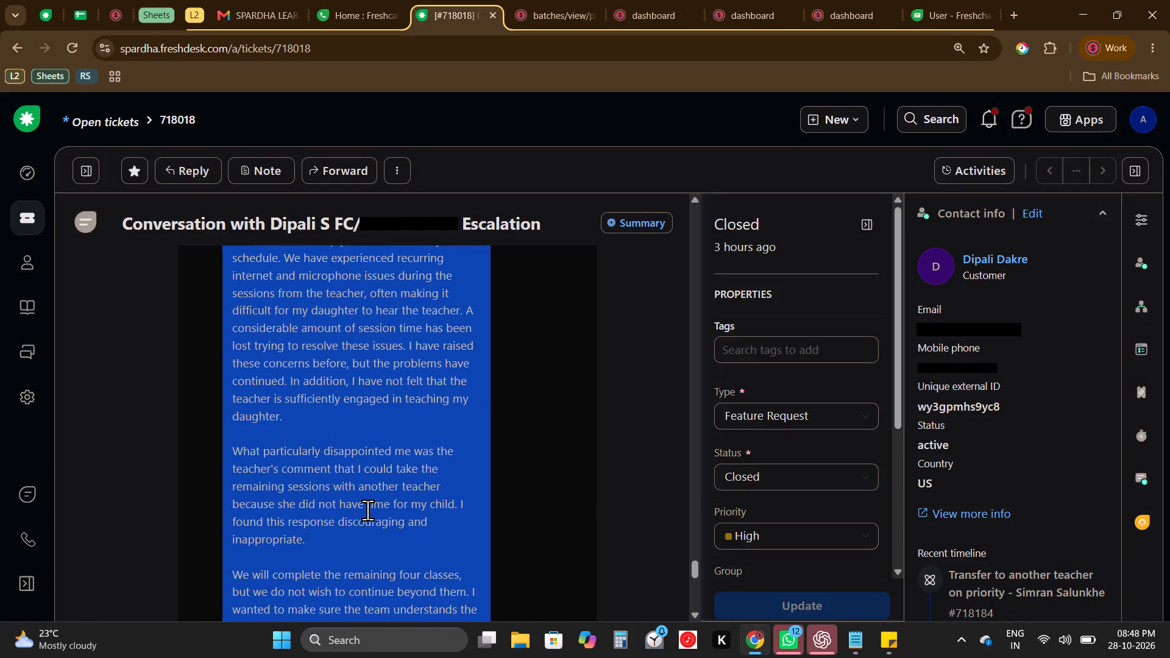
scroll(367, 510, "down", 1)
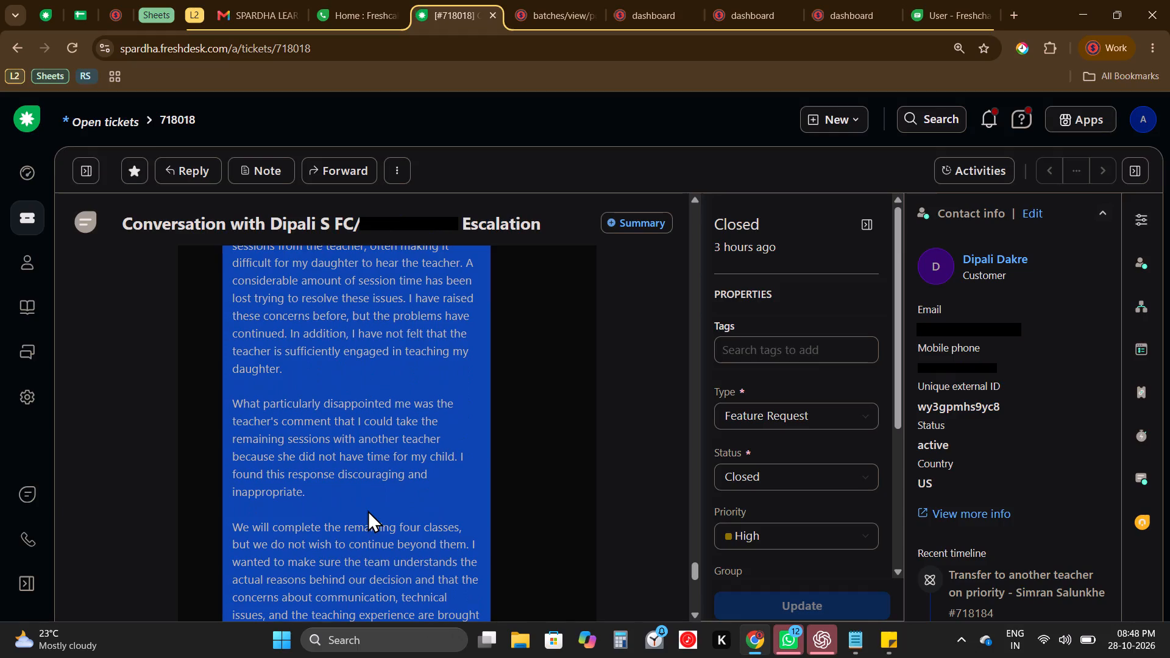
left_click(342, 441)
left_click_drag(342, 441, 430, 447)
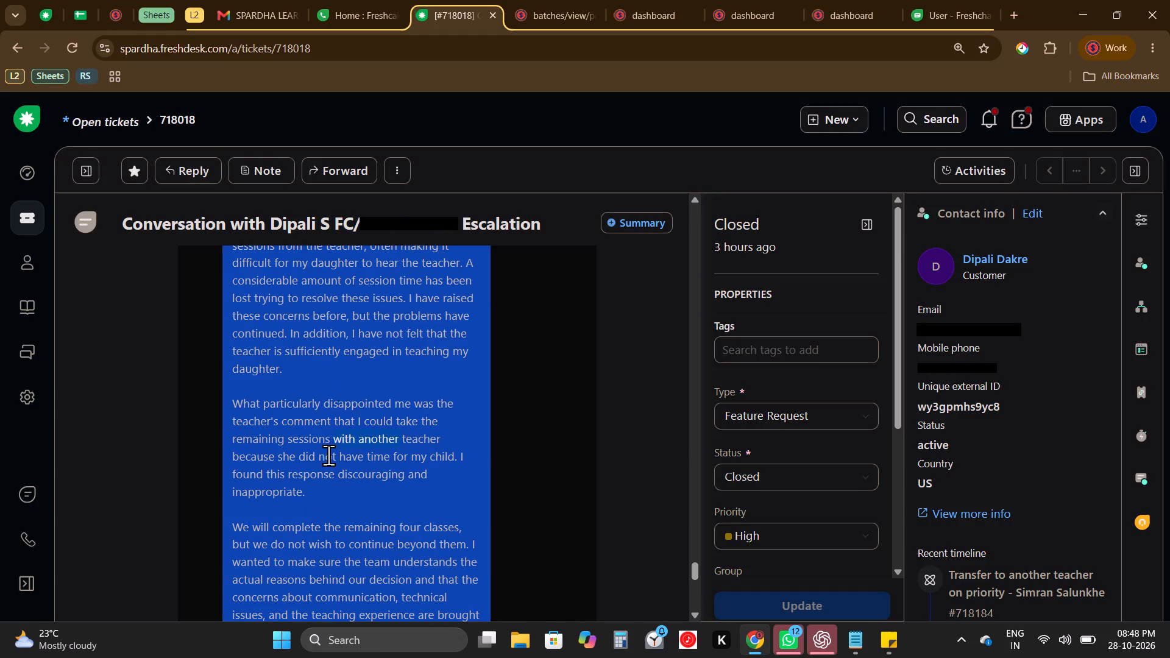
left_click(252, 460)
left_click_drag(252, 460, 435, 455)
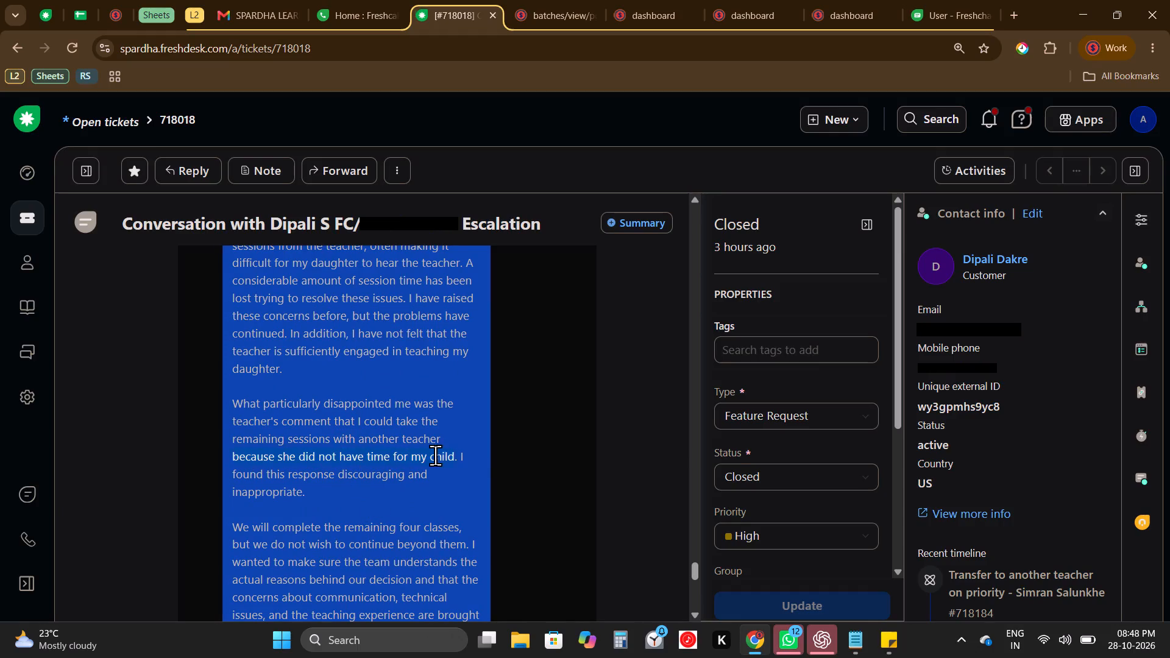
left_click_drag(435, 455, 475, 458)
left_click(475, 458)
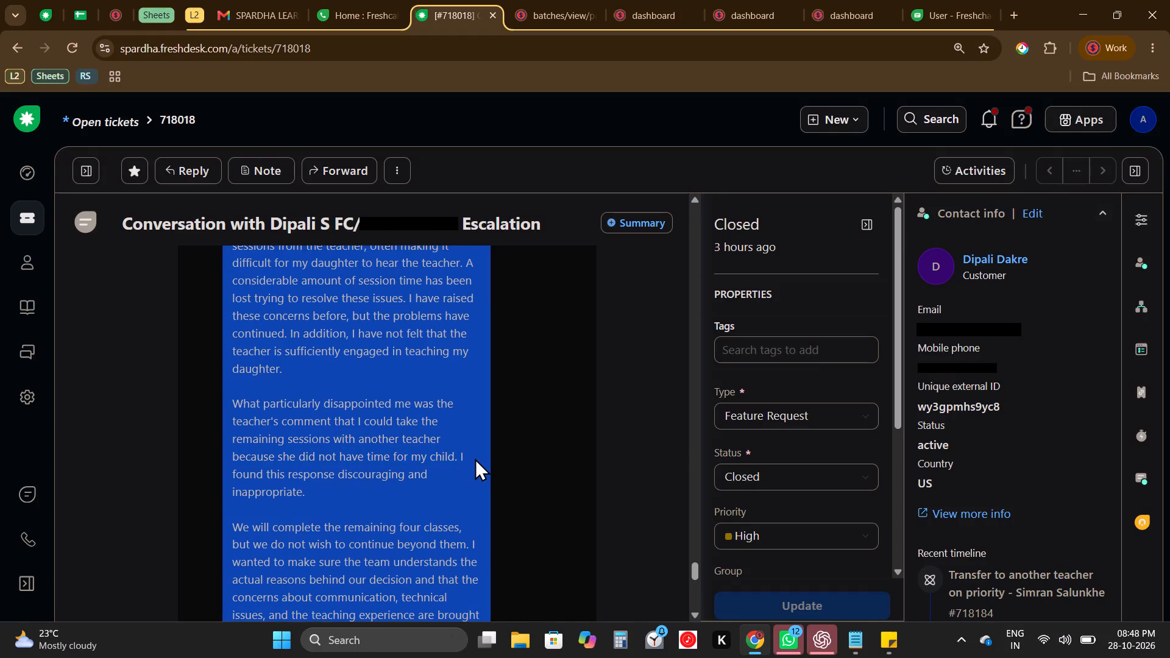
Read the closing paragraph of the customer's chat message about the remaining four classes and their plans for continuing.
scroll(475, 458, "down", 1)
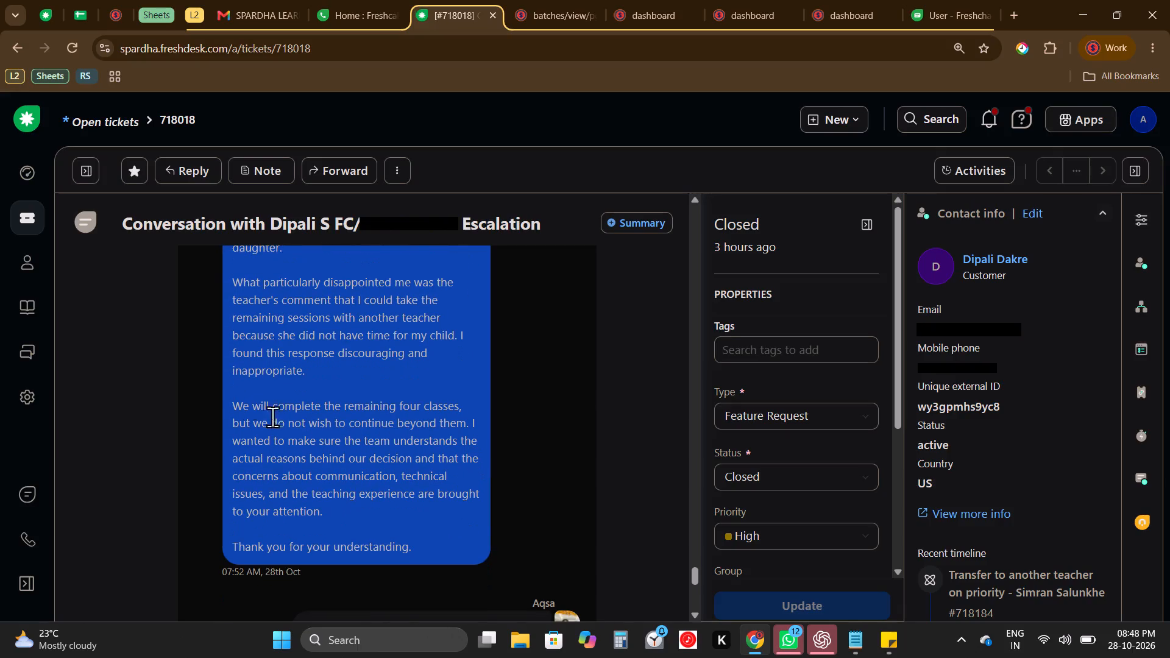
left_click(236, 408)
left_click_drag(236, 408, 465, 420)
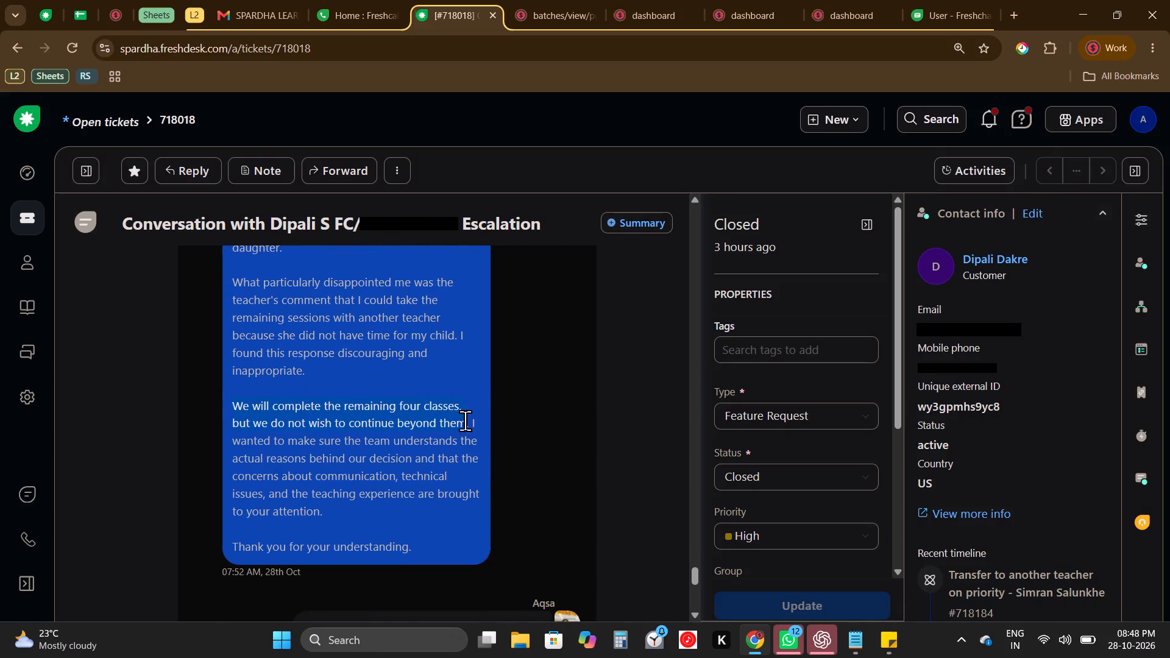
left_click_drag(465, 420, 411, 523)
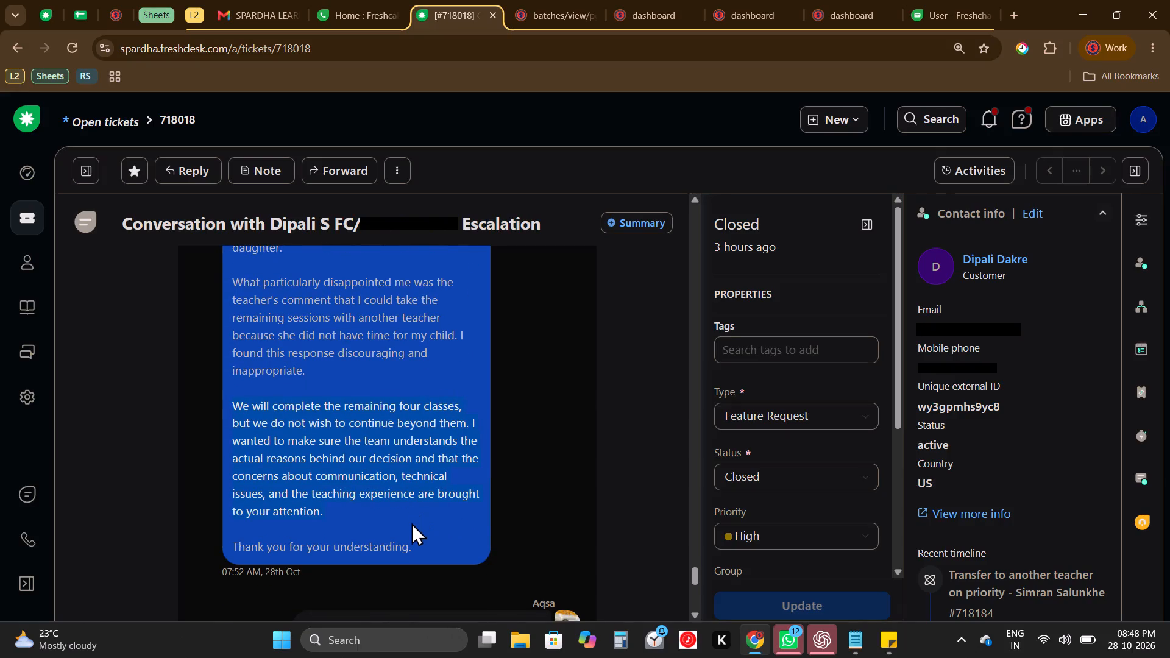
left_click_drag(411, 523, 409, 550)
left_click(409, 550)
left_click_drag(409, 550, 232, 448)
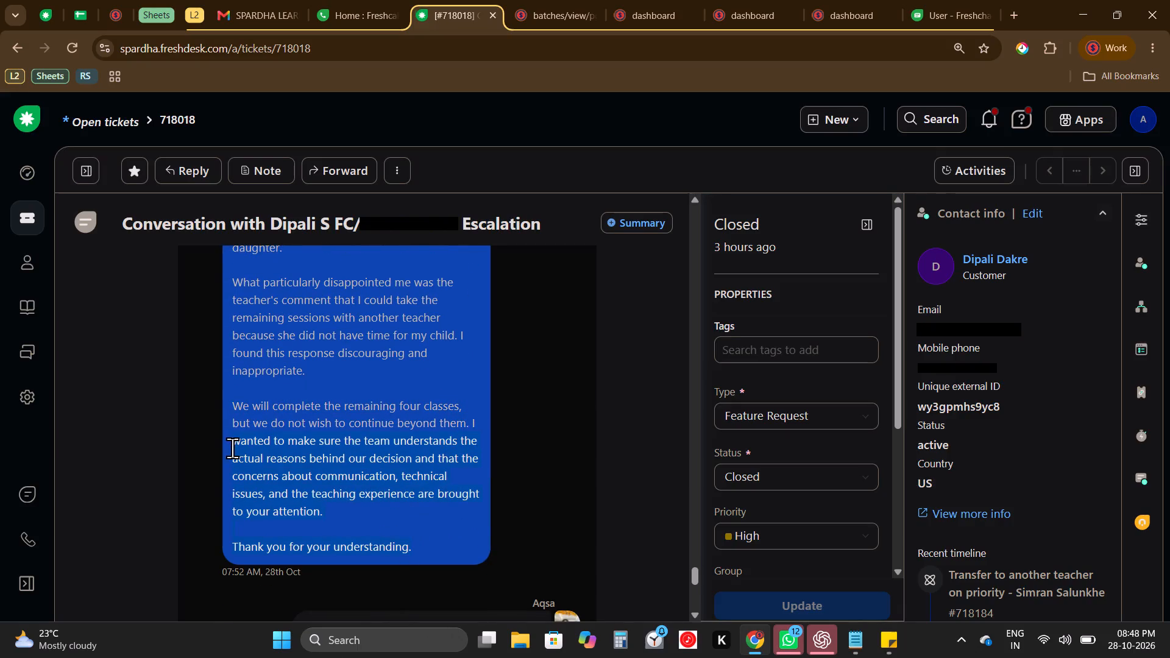
left_click(232, 448)
left_click_drag(232, 448, 420, 564)
left_click(420, 564)
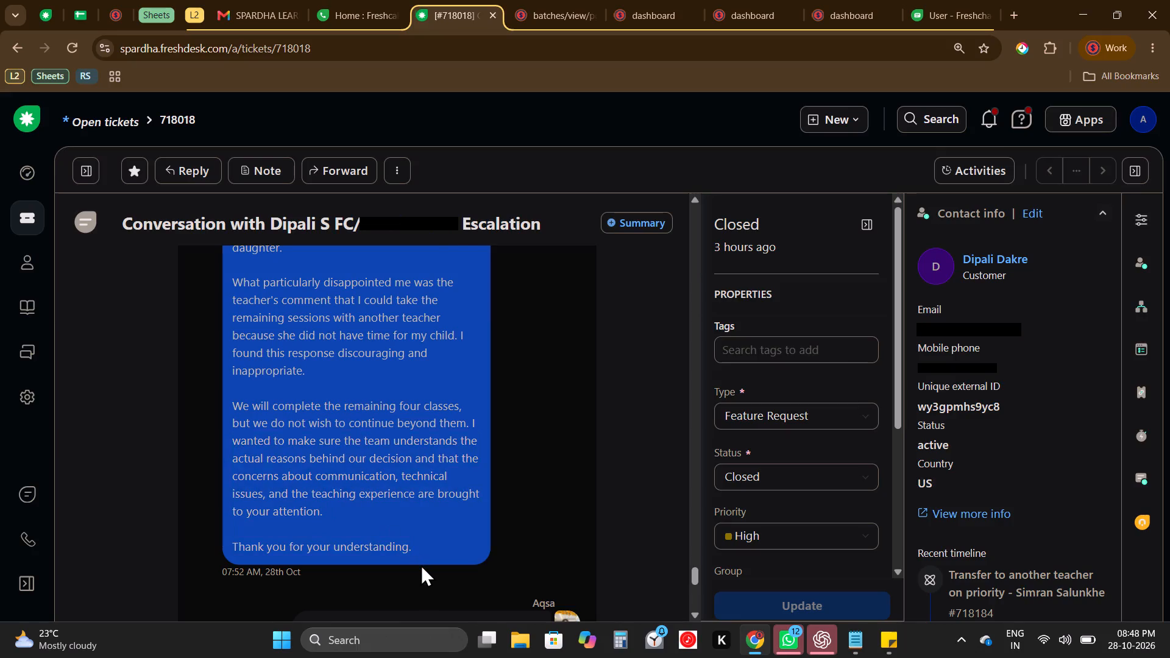
scroll(420, 564, "up", 1)
left_click(1031, 263)
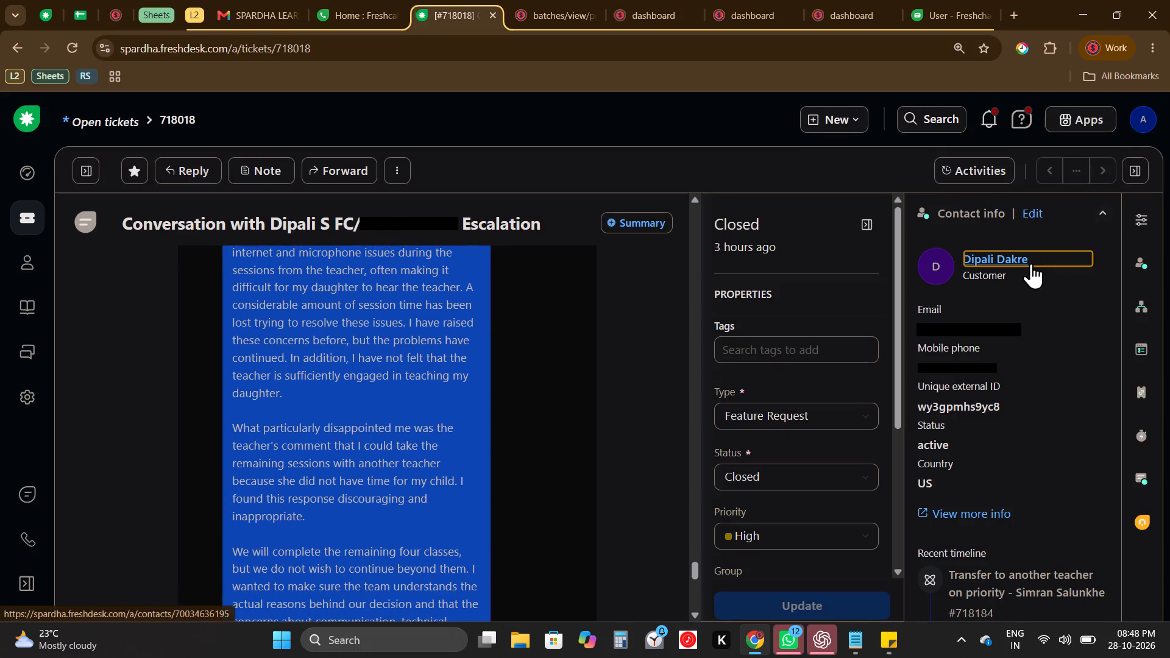
scroll(651, 411, "down", 4)
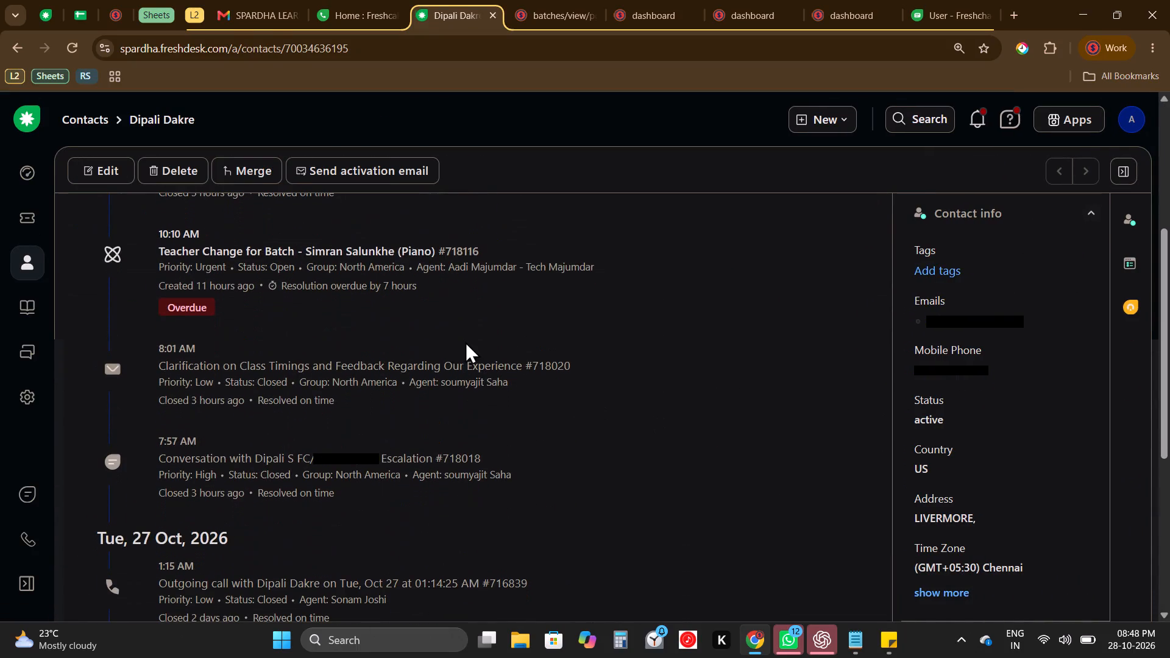
left_click(481, 364)
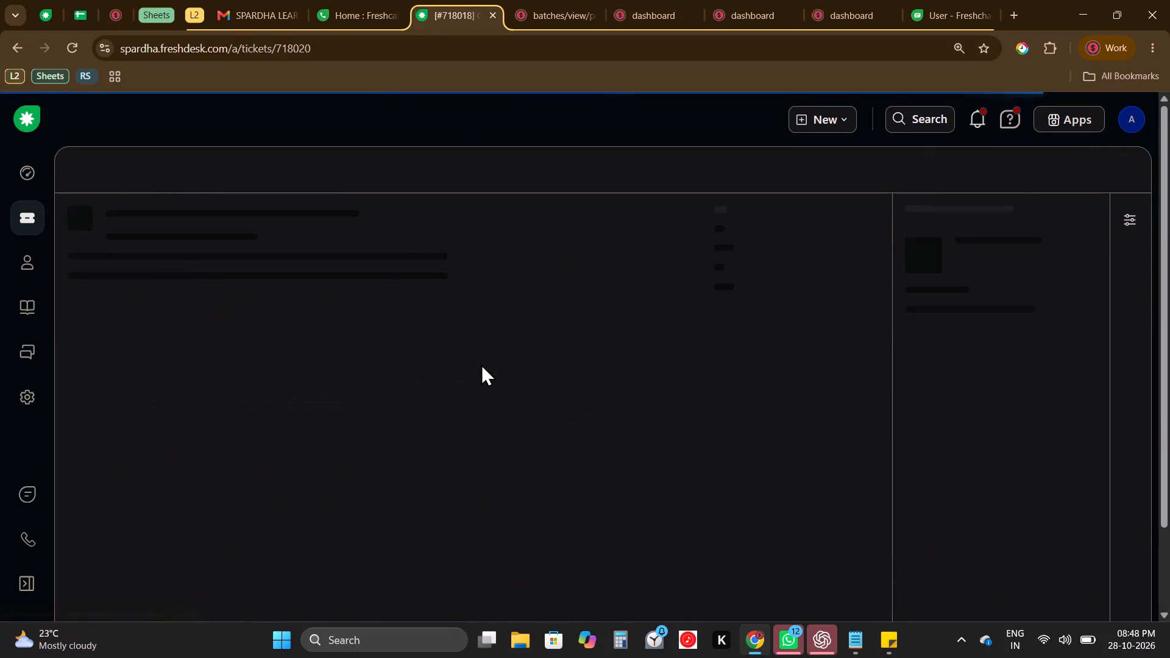
scroll(453, 487, "down", 6)
scroll(453, 487, "up", 6)
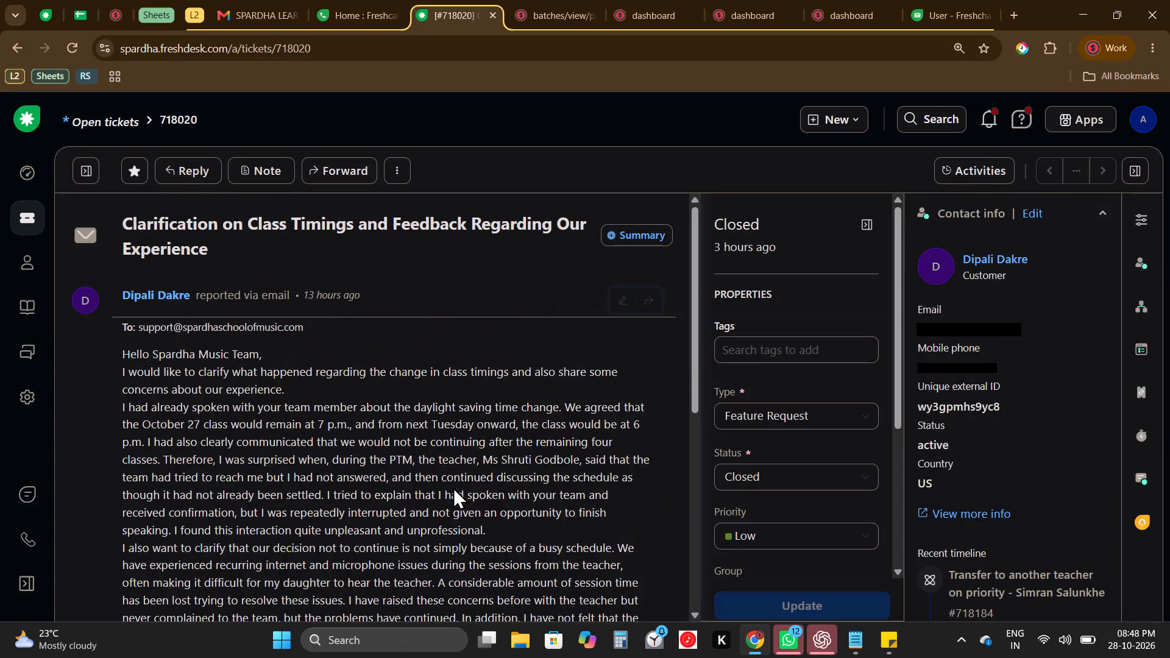
left_click(156, 361)
left_click_drag(156, 361, 322, 442)
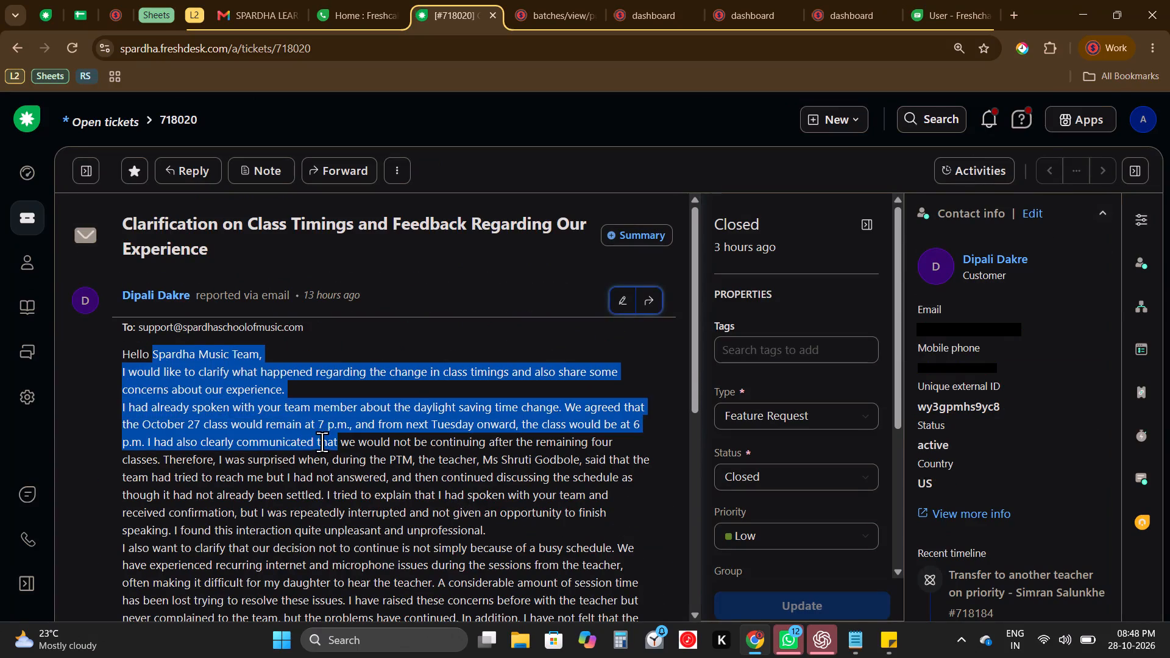
left_click_drag(322, 442, 322, 442)
left_click(322, 442)
scroll(327, 520, "down", 6)
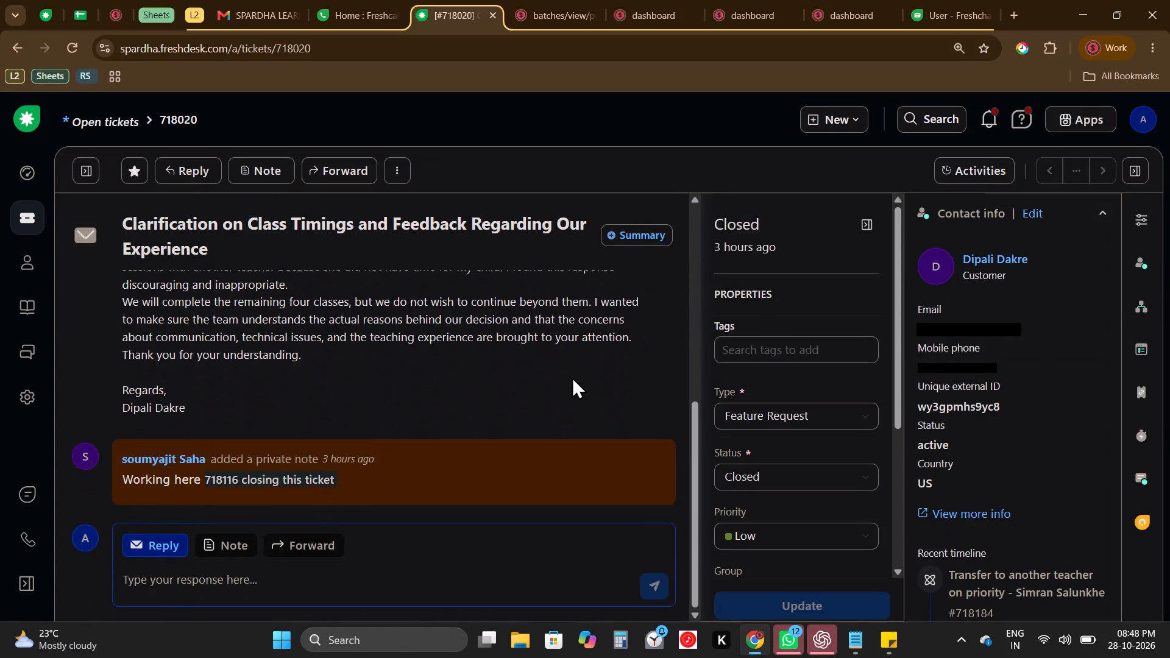
scroll(448, 493, "right", 7)
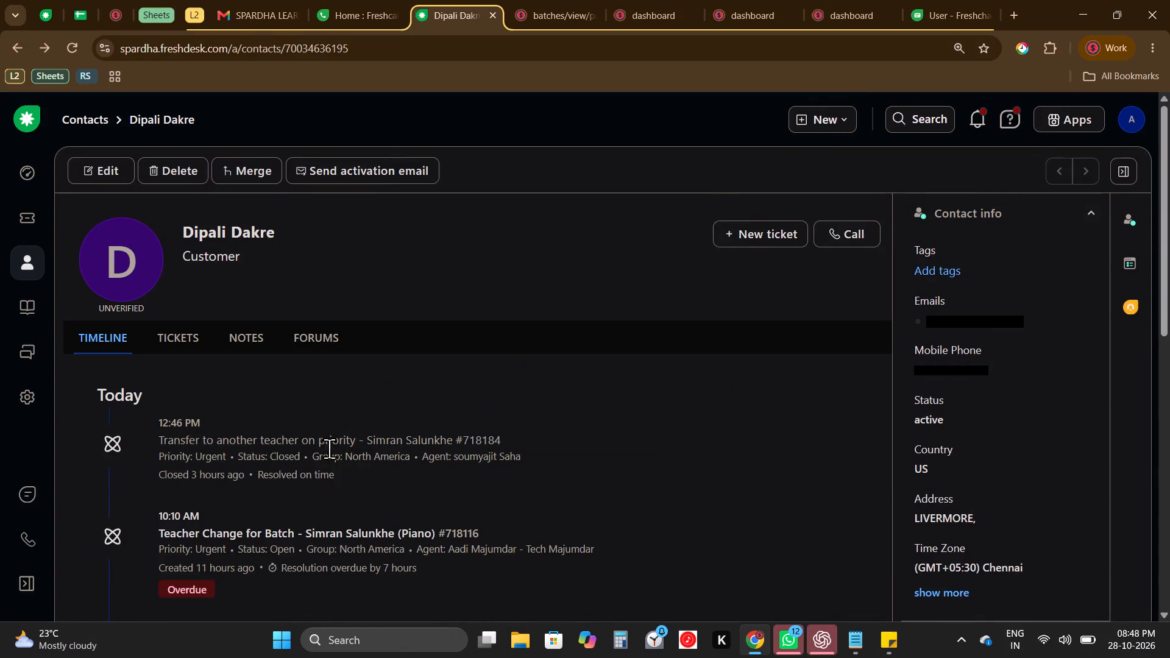
left_click(338, 444)
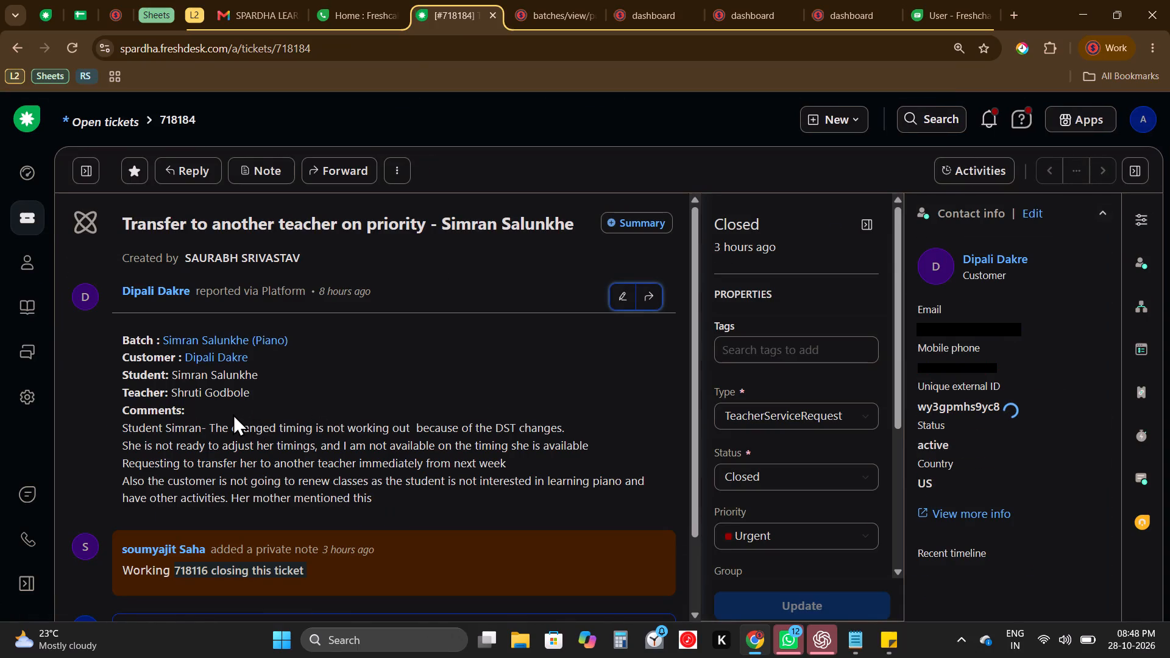
left_click(498, 433)
left_click_drag(498, 433, 526, 523)
left_click(526, 523)
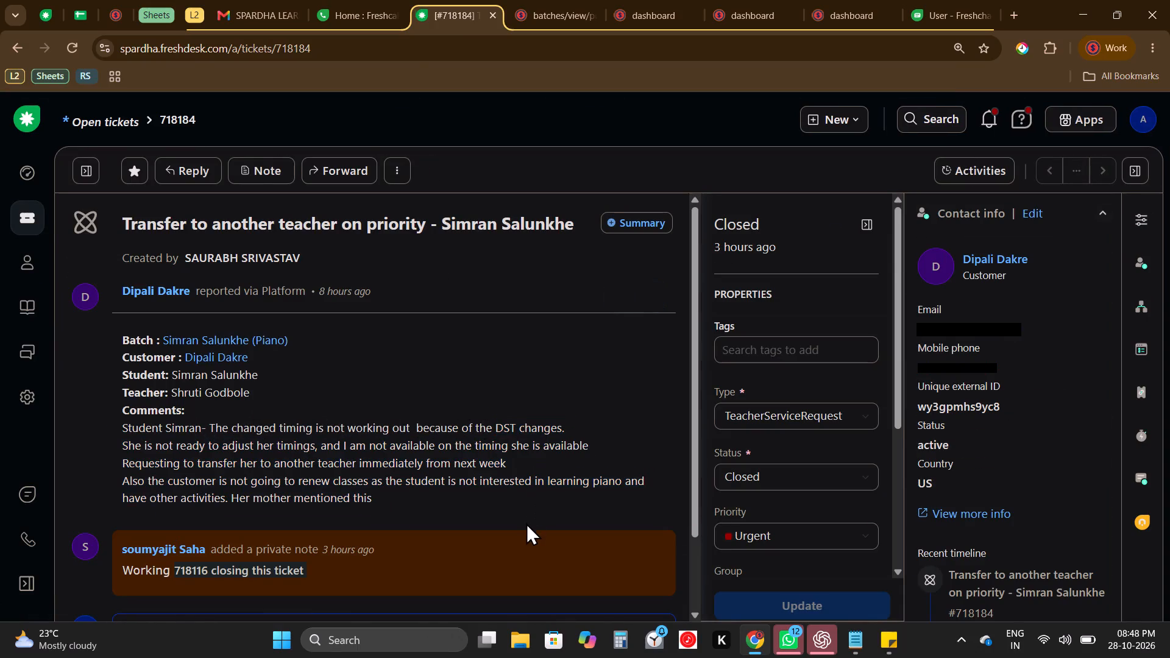
Return to the customer's contact timeline and look over the earlier tickets, conversations and calls.
scroll(526, 523, "right", 7)
scroll(526, 523, "down", 5)
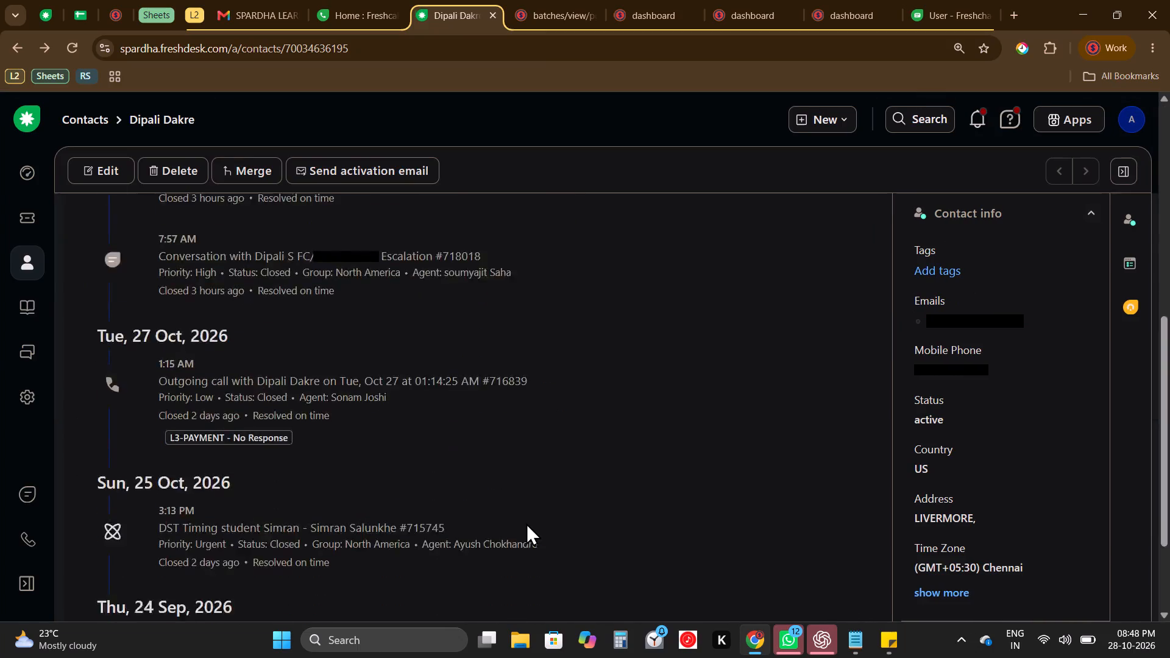
scroll(526, 523, "right", 6)
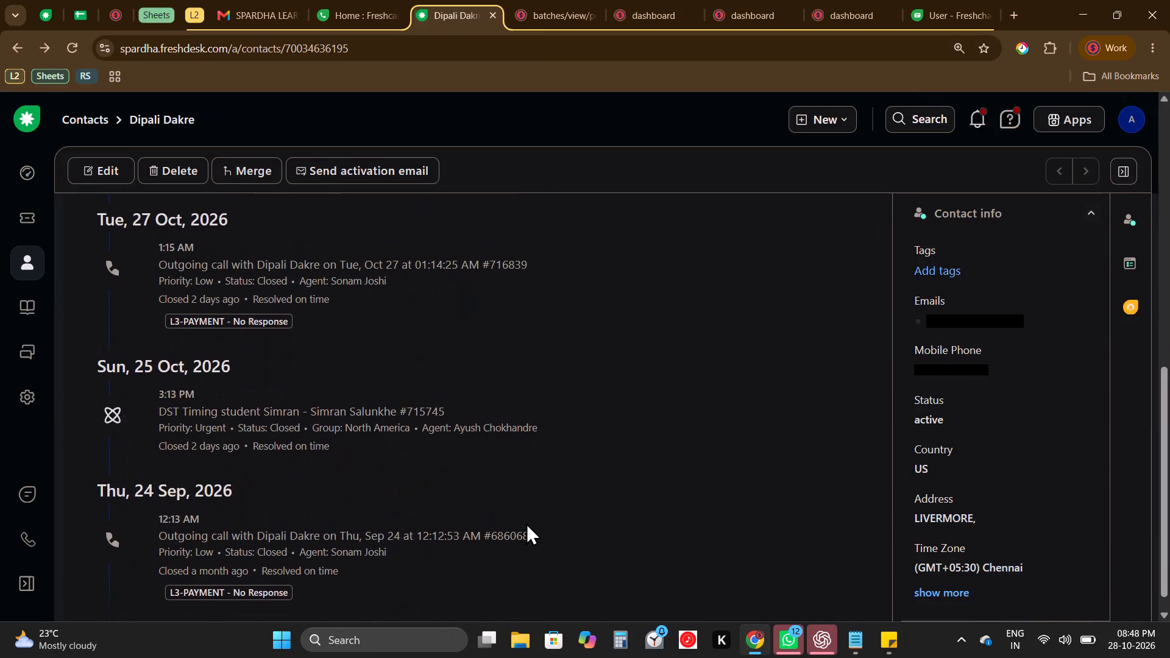
scroll(526, 523, "right", 2)
scroll(374, 317, "up", 1)
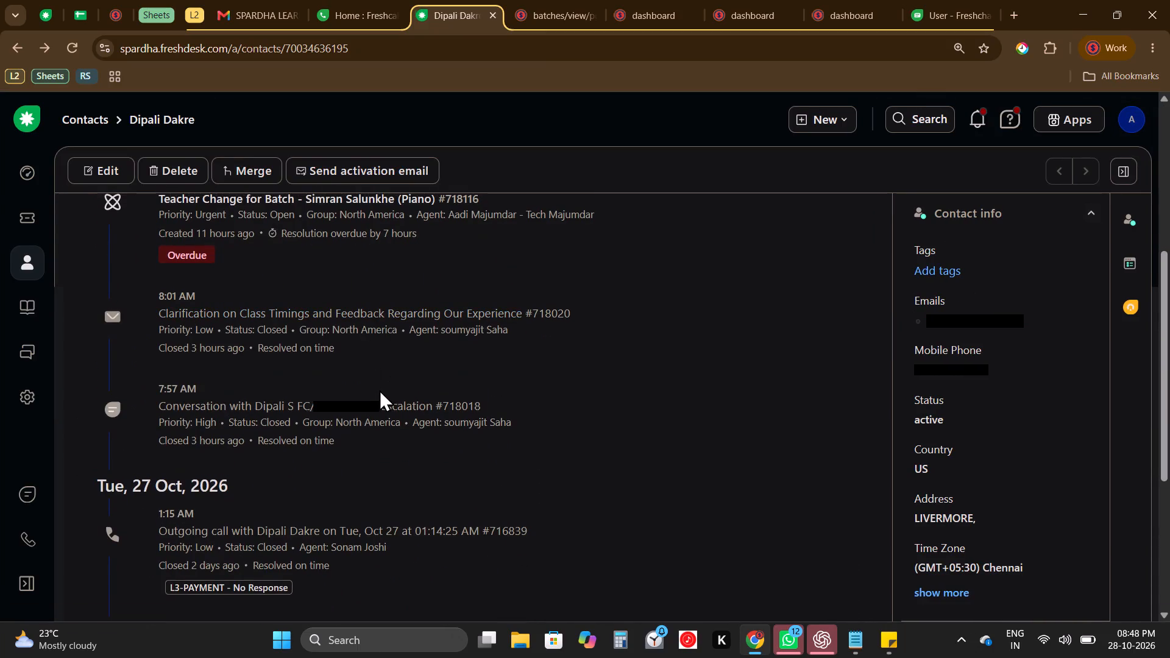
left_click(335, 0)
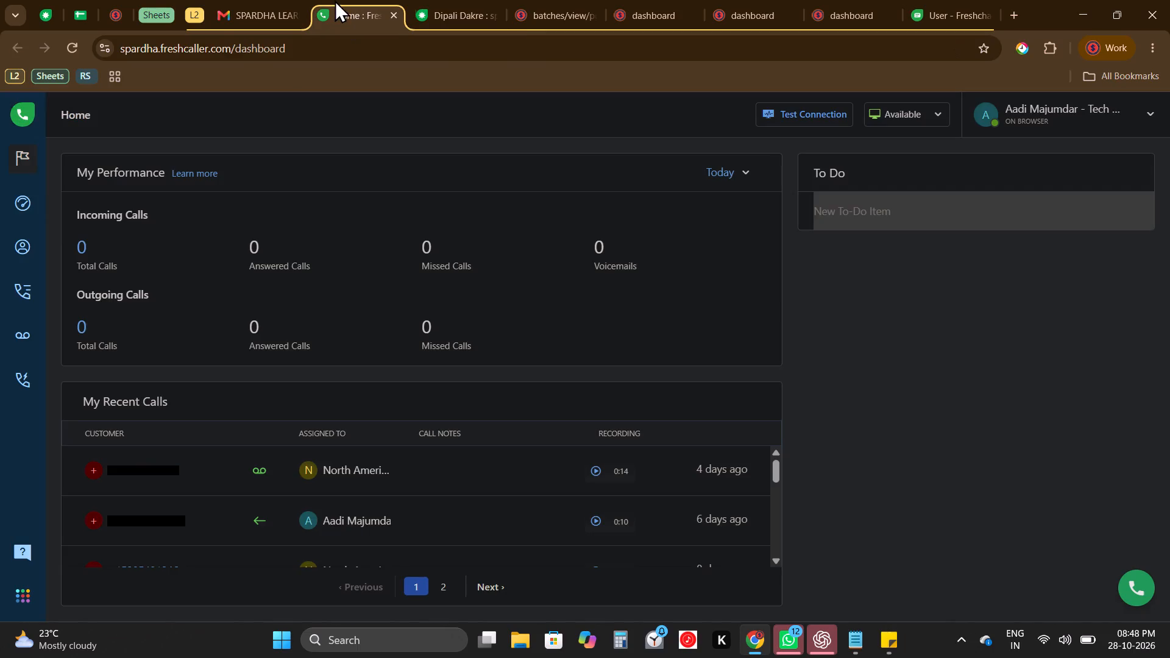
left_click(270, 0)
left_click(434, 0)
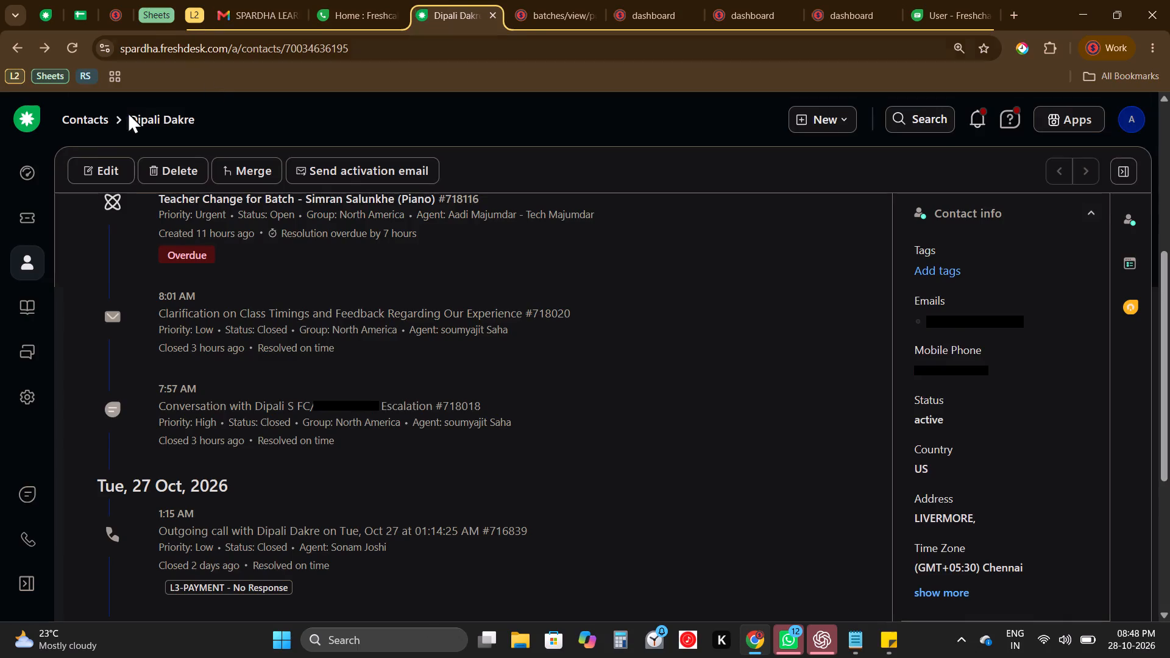
Go back to the open tickets list and open ticket 714610, the trainer change conversation.
left_click(29, 221)
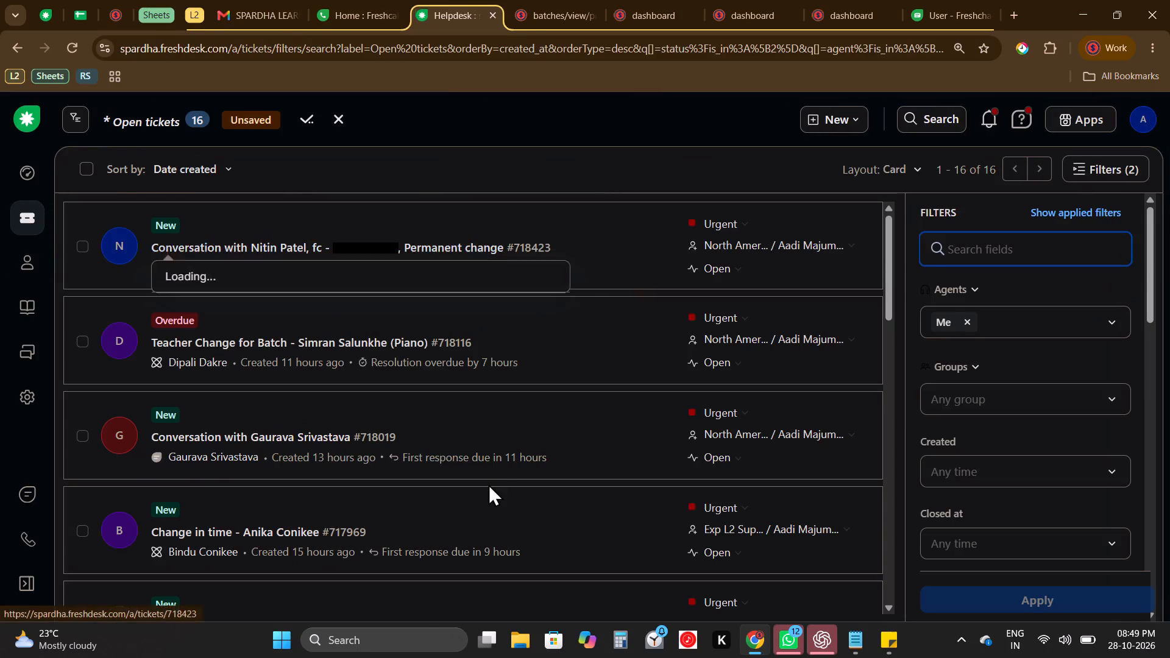
scroll(488, 484, "down", 9)
left_click(391, 567)
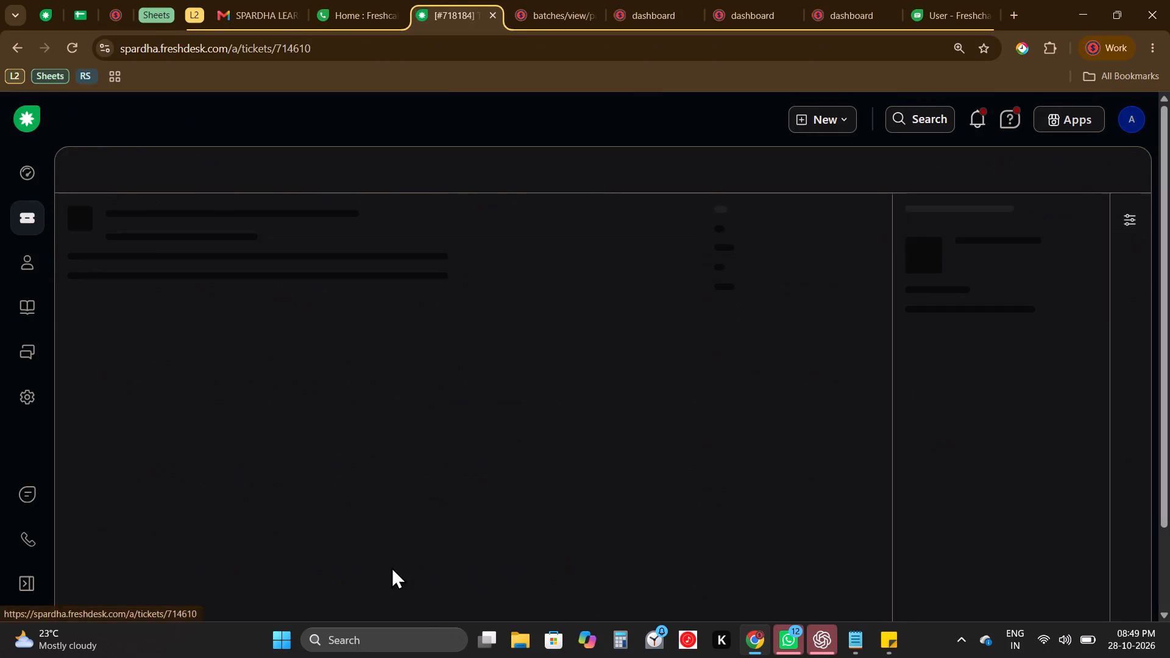
scroll(489, 542, "down", 17)
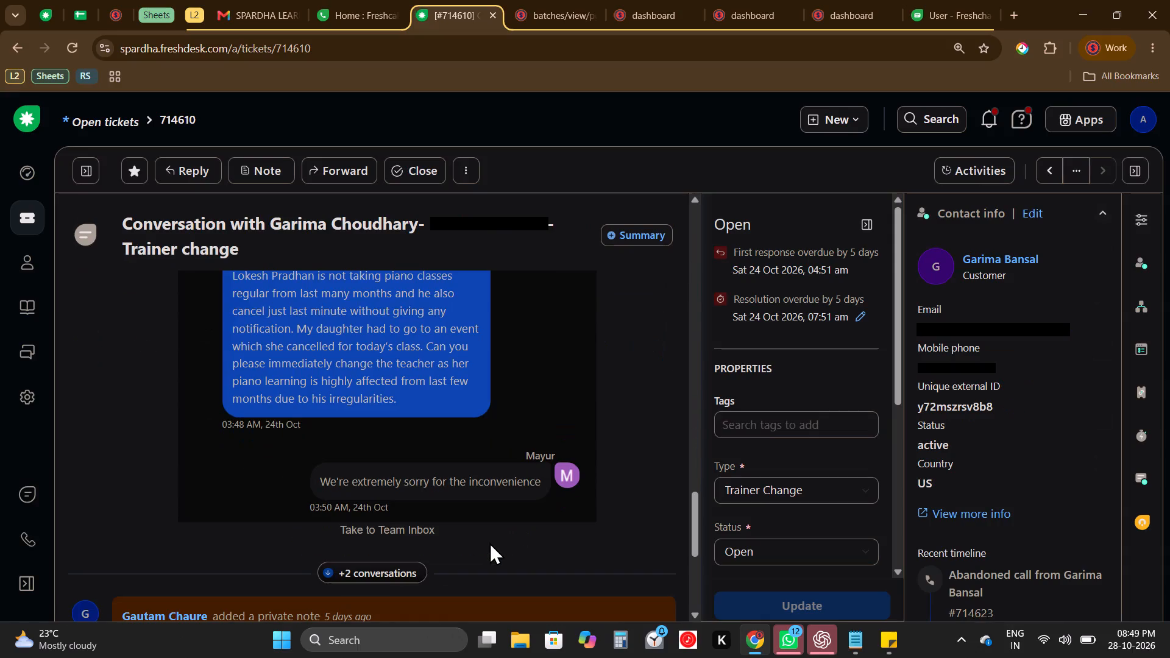
triple_click(278, 407)
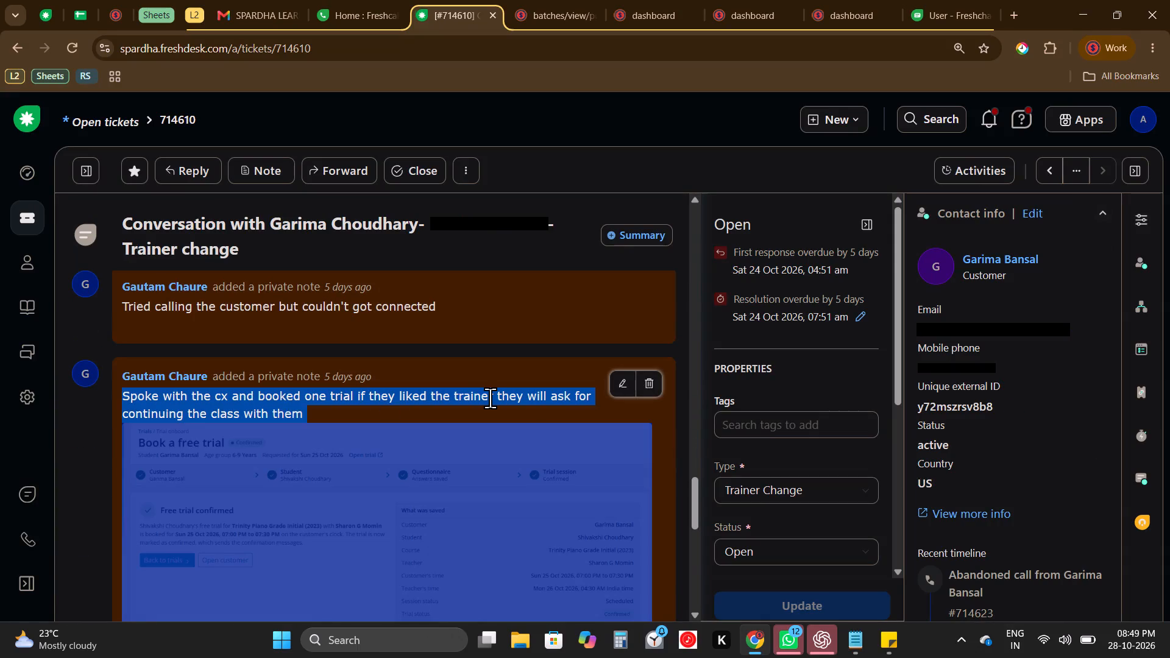
left_click(490, 398)
scroll(490, 398, "down", 4)
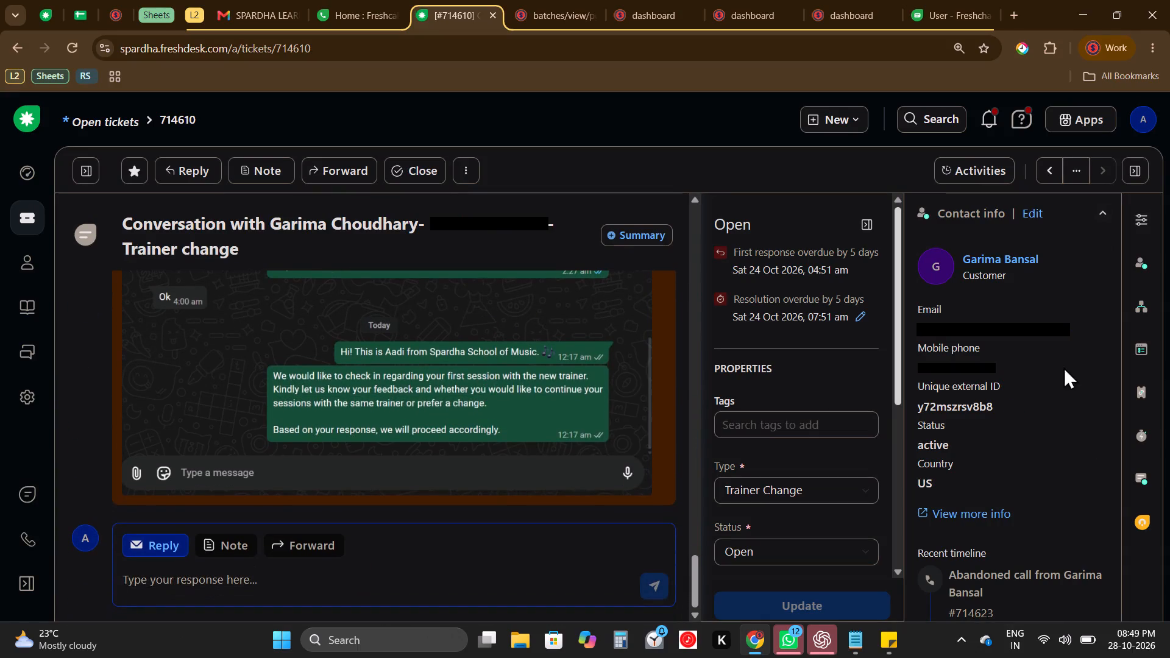
triple_click(1039, 372)
key("ctrl+c")
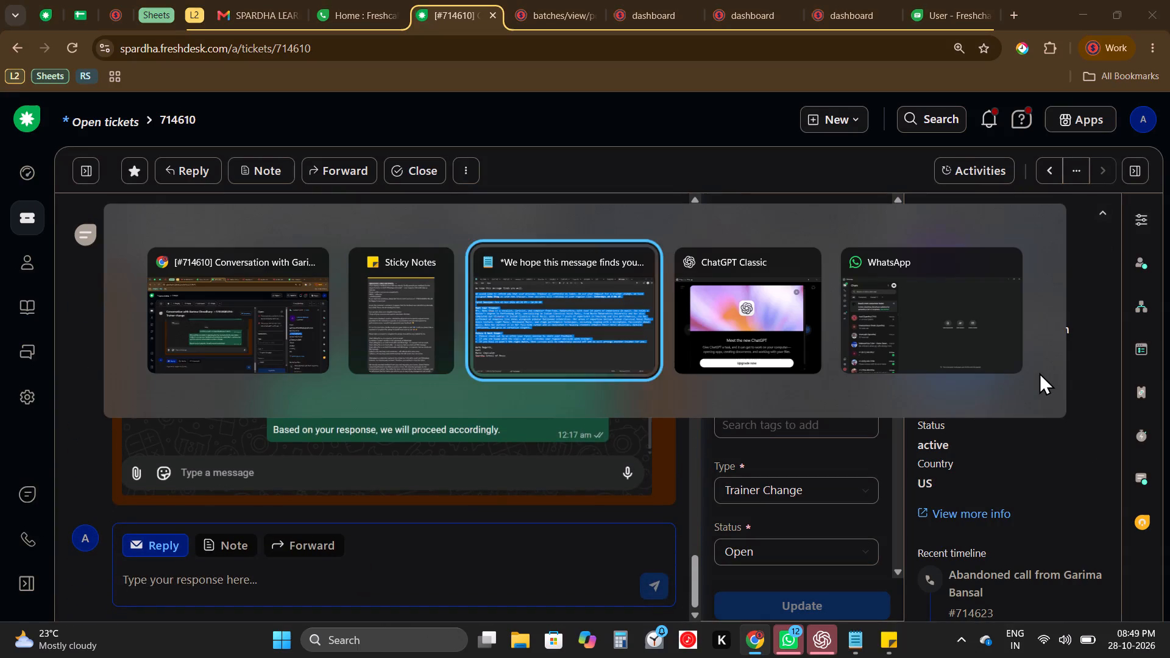
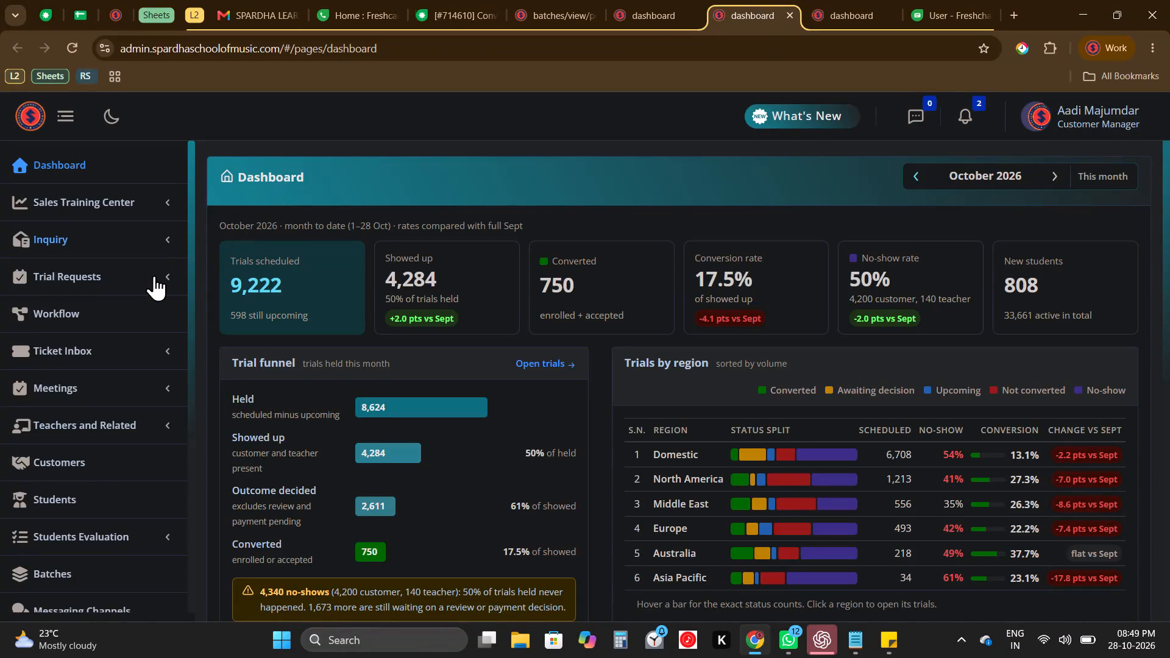
Search the Trials list under Trial Requests by the customer's mobile number without the country code, and look through the matching trials.
left_click(154, 275)
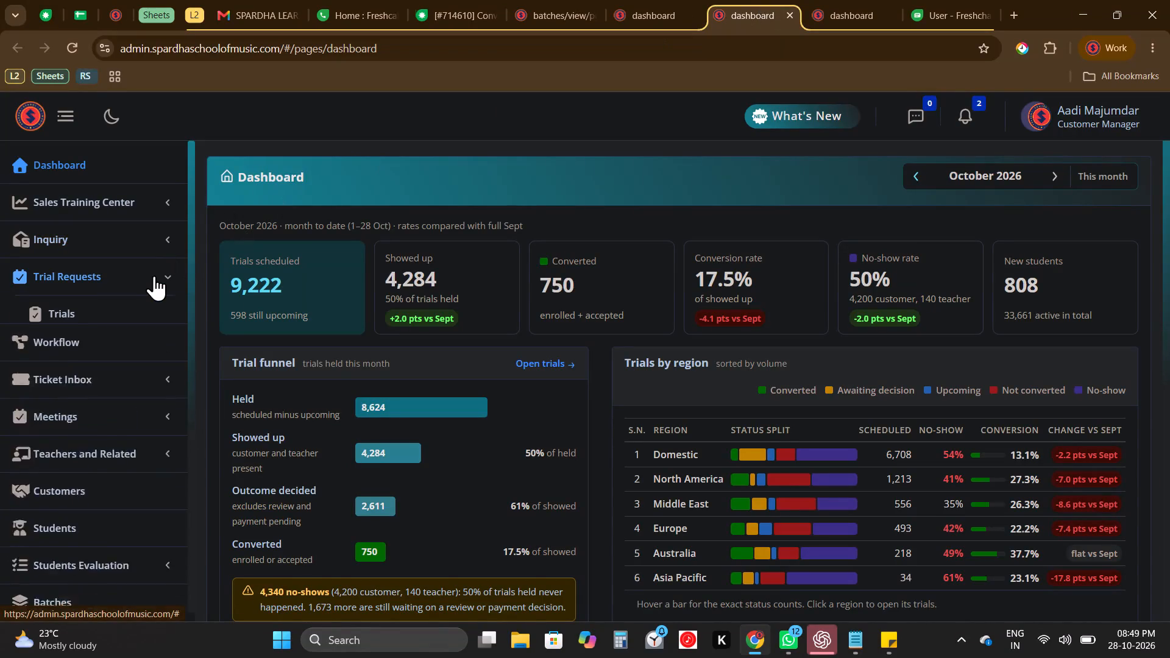
left_click(116, 324)
left_click(558, 240)
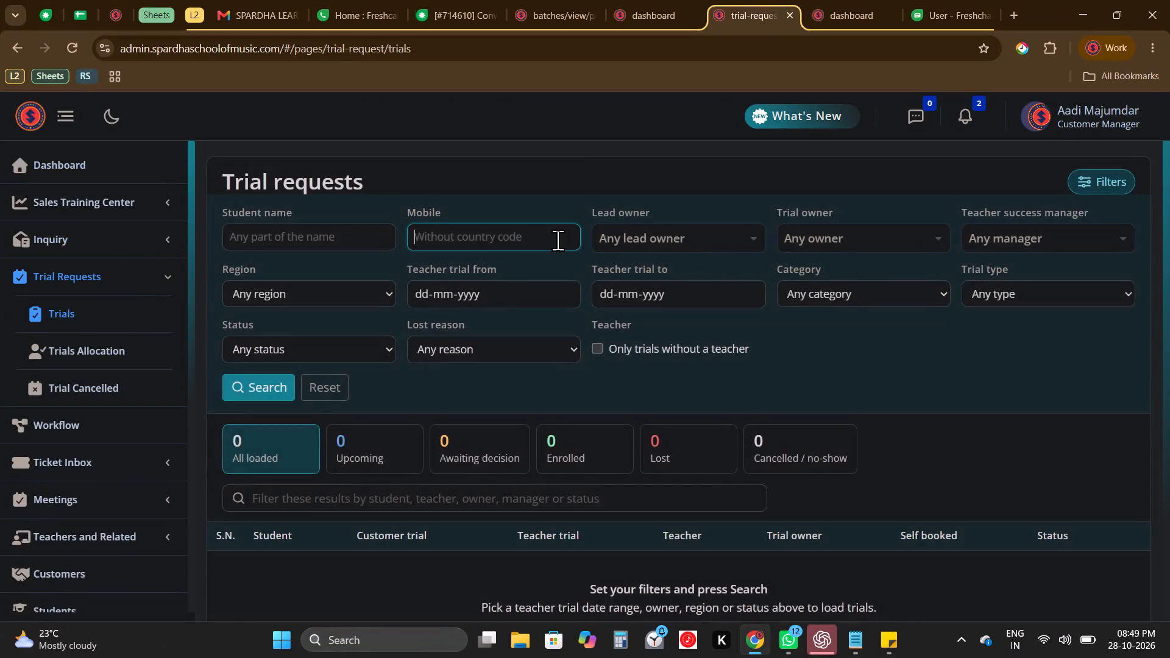
key("ctrl+v")
key("ctrl+Left")
key("Right")
key("BackSpace")
key("BackSpace")
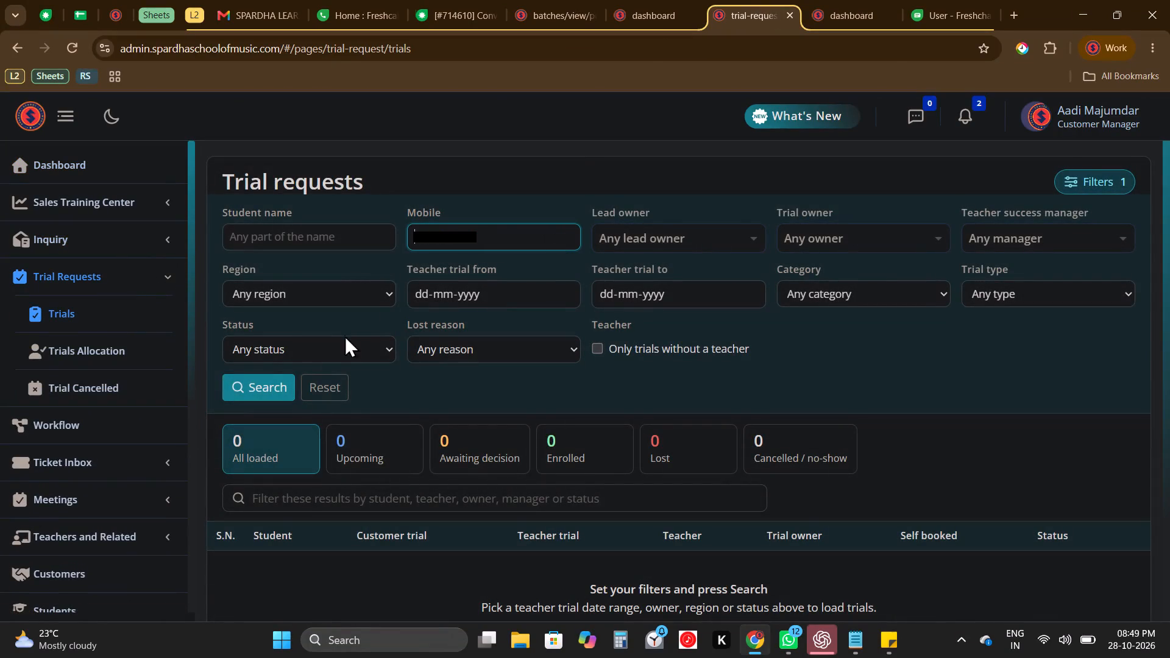
left_click_drag(272, 372, 274, 395)
left_click(274, 395)
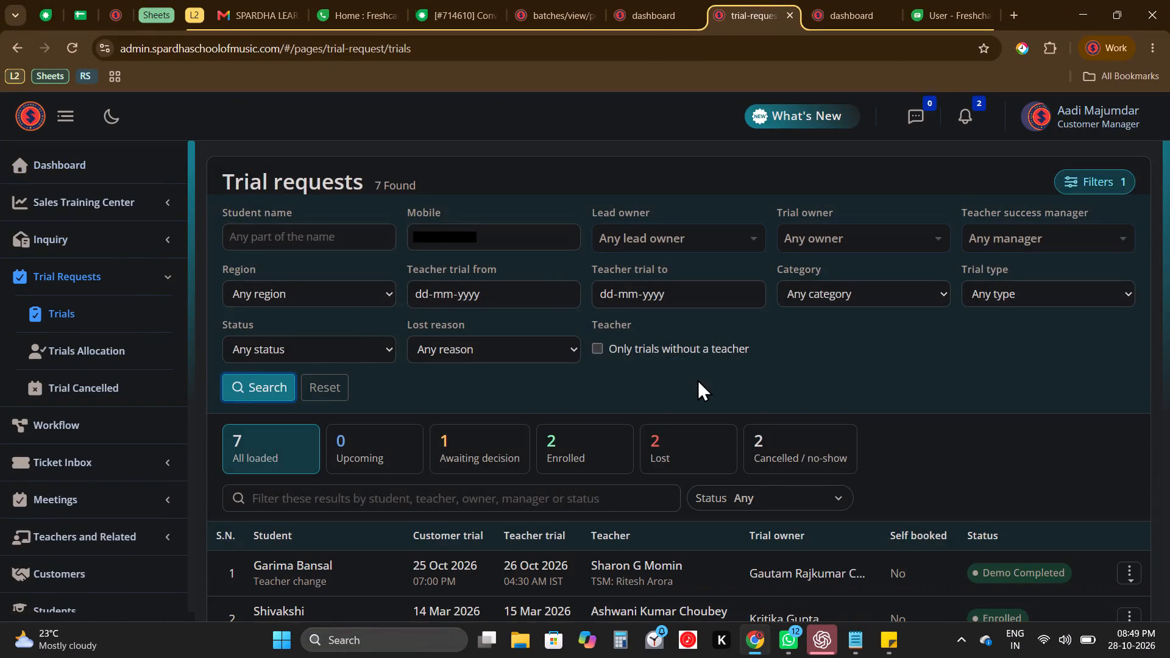
scroll(697, 379, "down", 2)
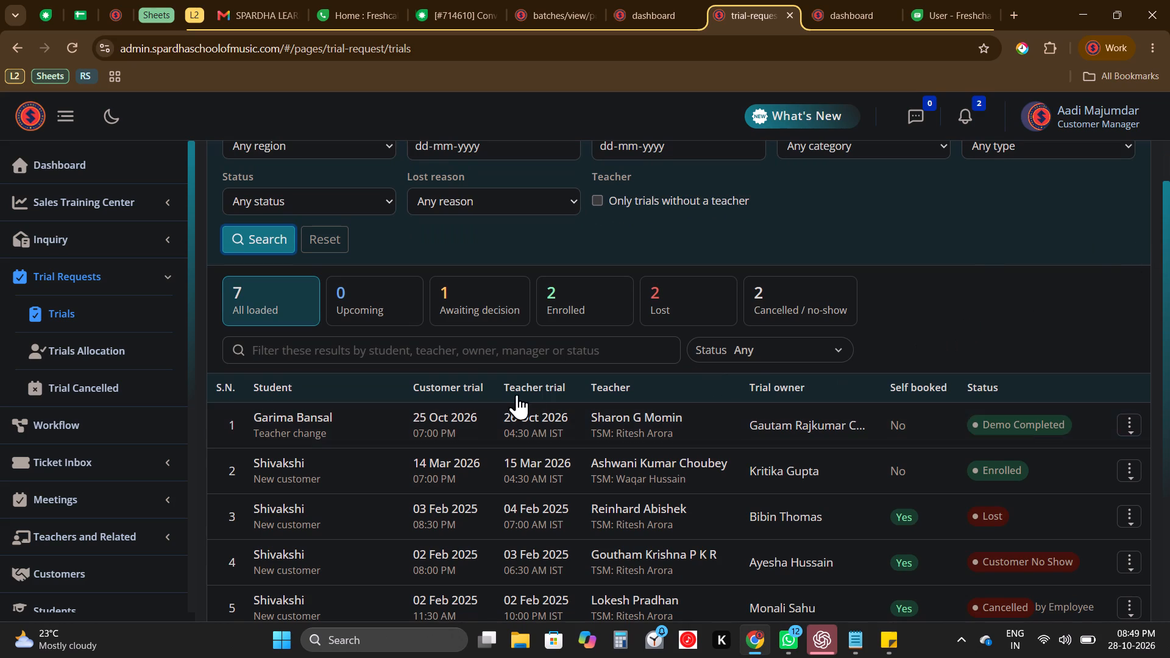
scroll(951, 437, "down", 1)
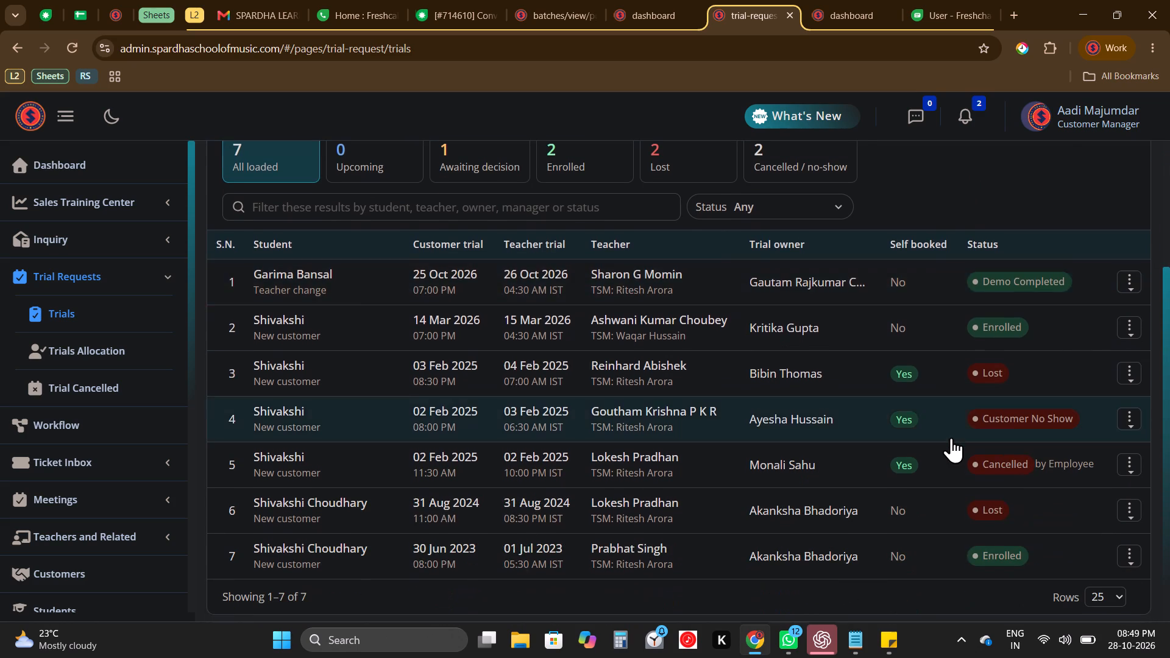
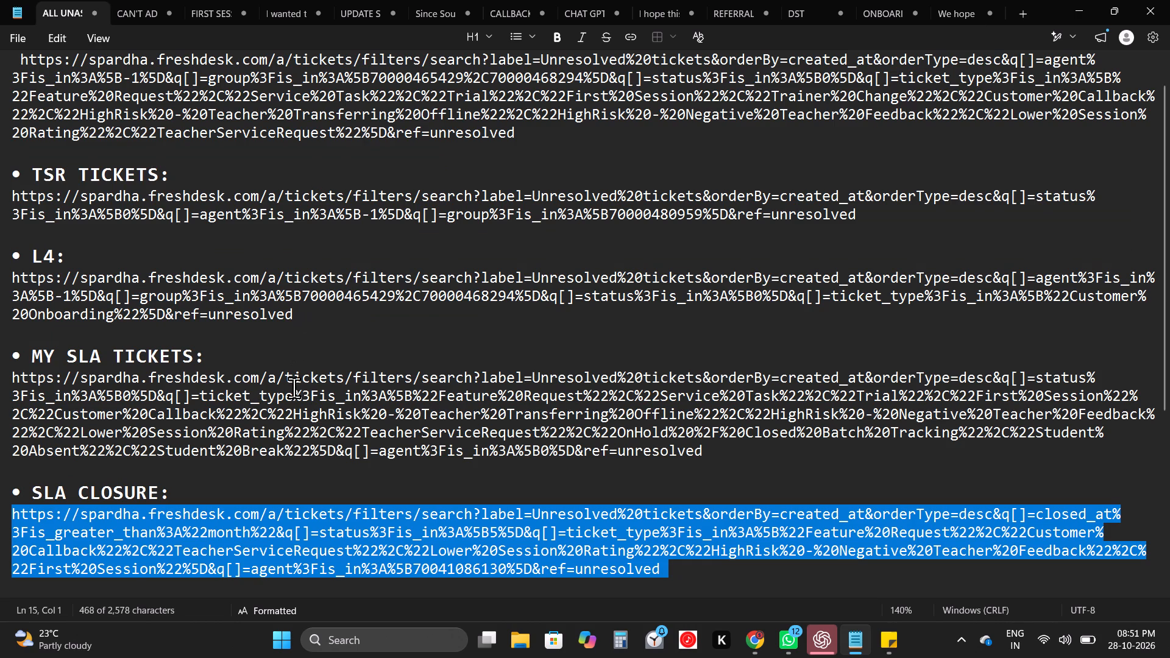
left_click_drag(291, 390, 433, 124)
triple_click(433, 124)
key("ctrl+c")
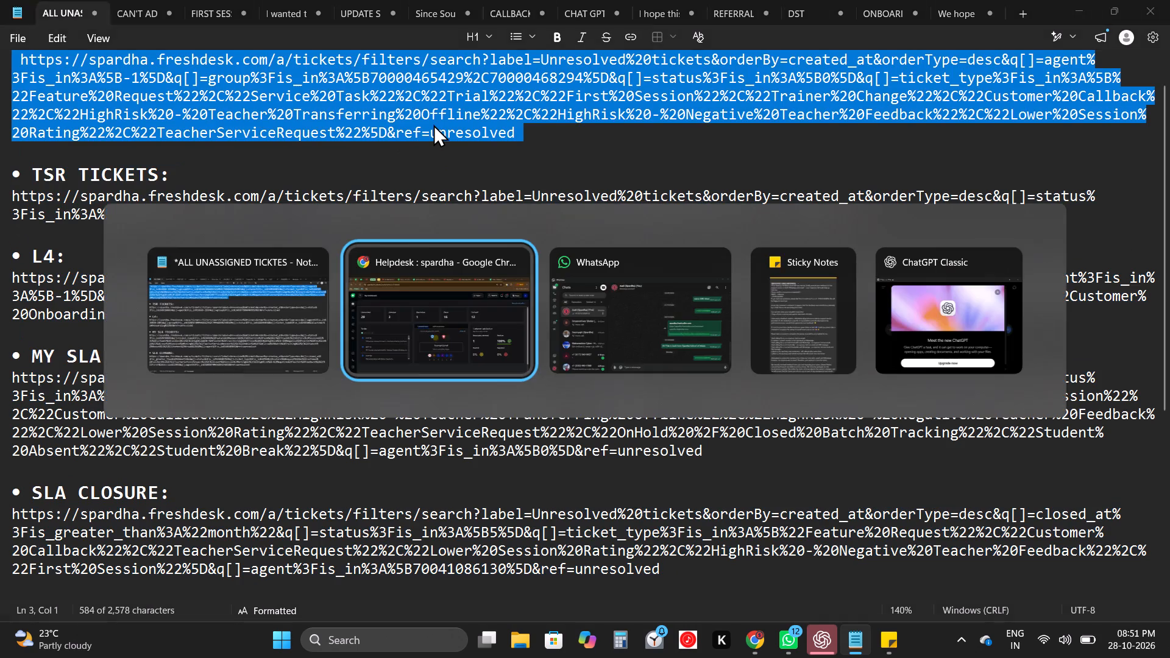
left_click(469, 56)
key("ctrl+v")
key("ctrl+Return")
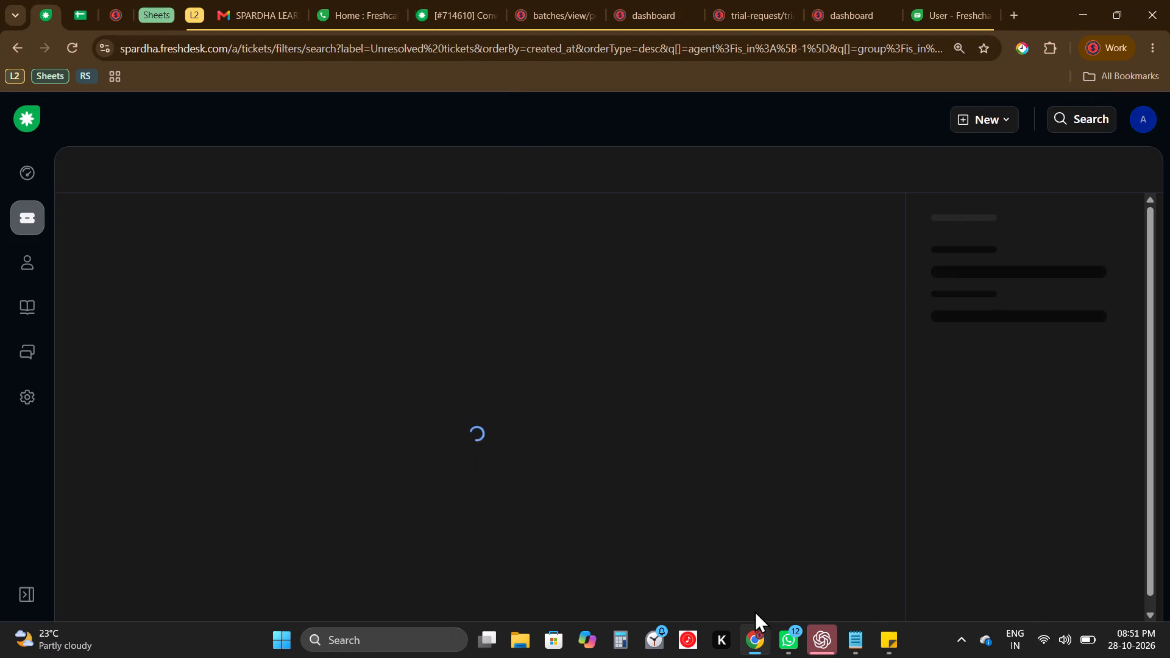
left_click(596, 405)
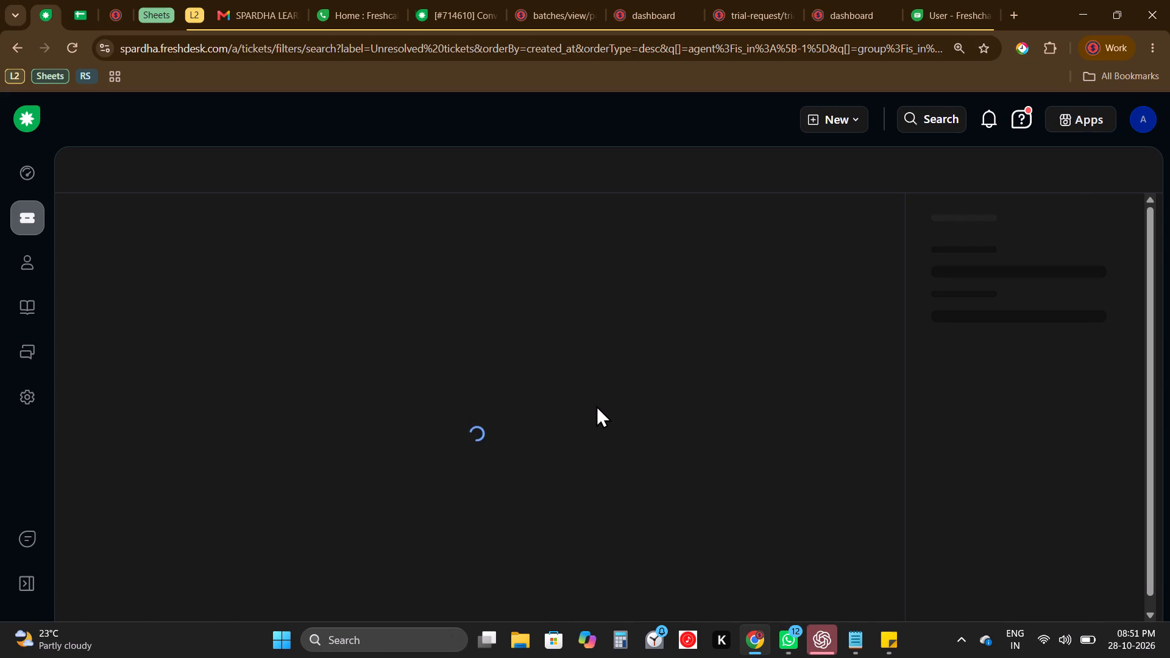
double_click(596, 405)
Copy the L4 filter link from the Notepad note and load it in the same Freshdesk tab.
left_click(840, 635)
triple_click(382, 302)
key("ctrl+c")
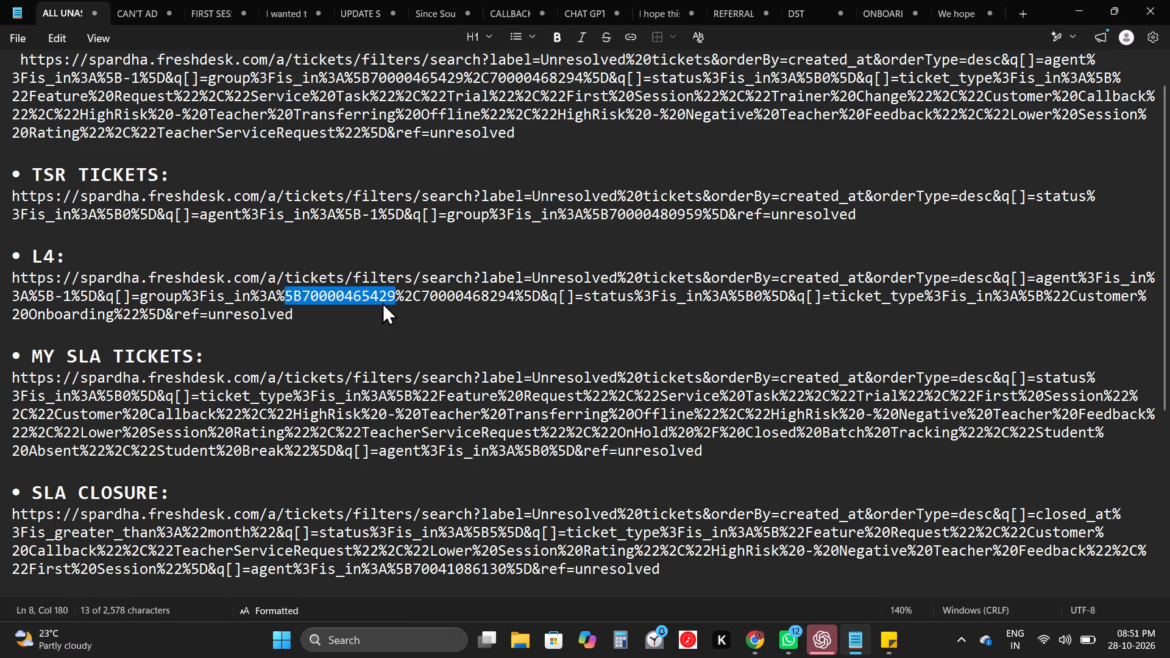
left_click(584, 40)
key("ctrl+v")
key("Return")
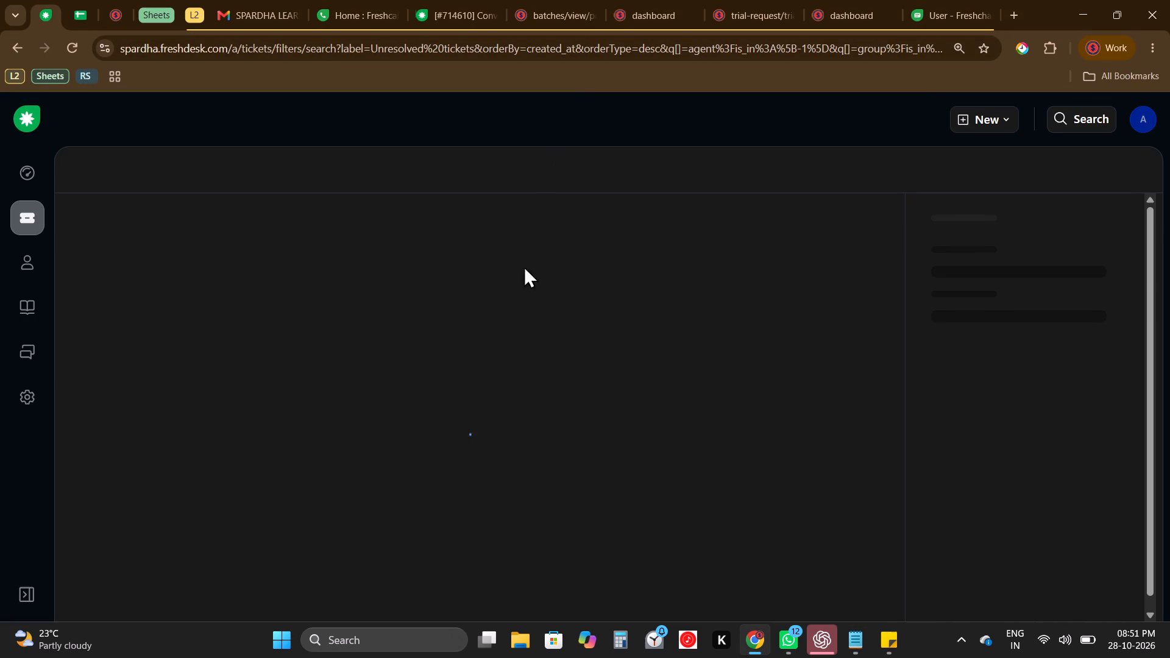
left_click(232, 0)
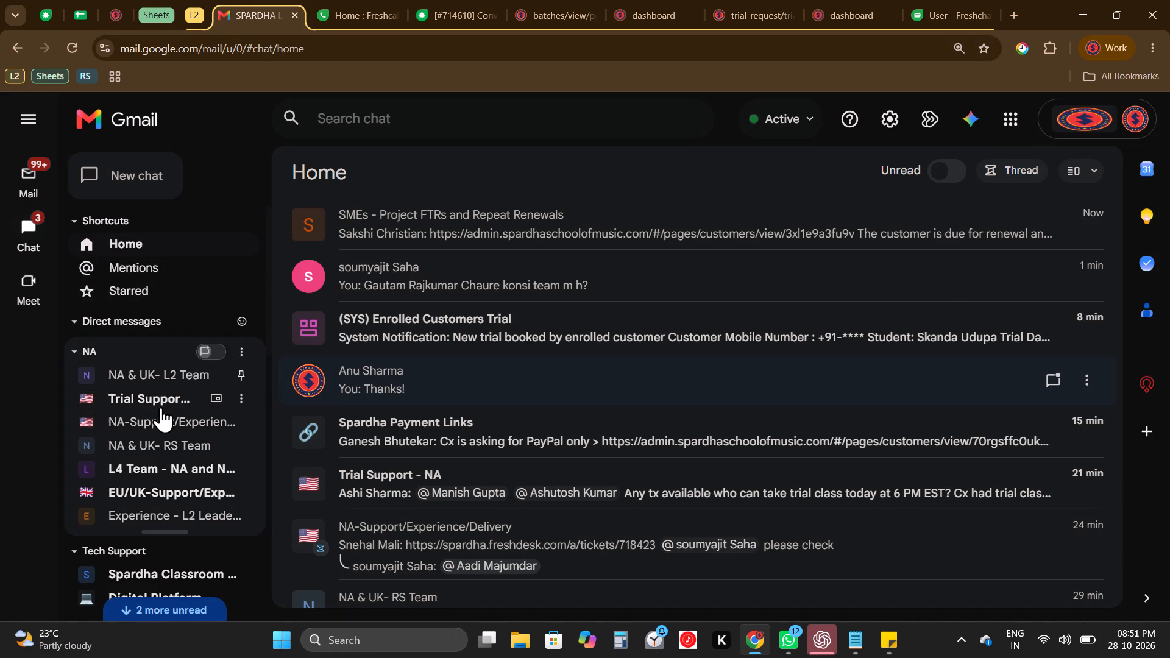
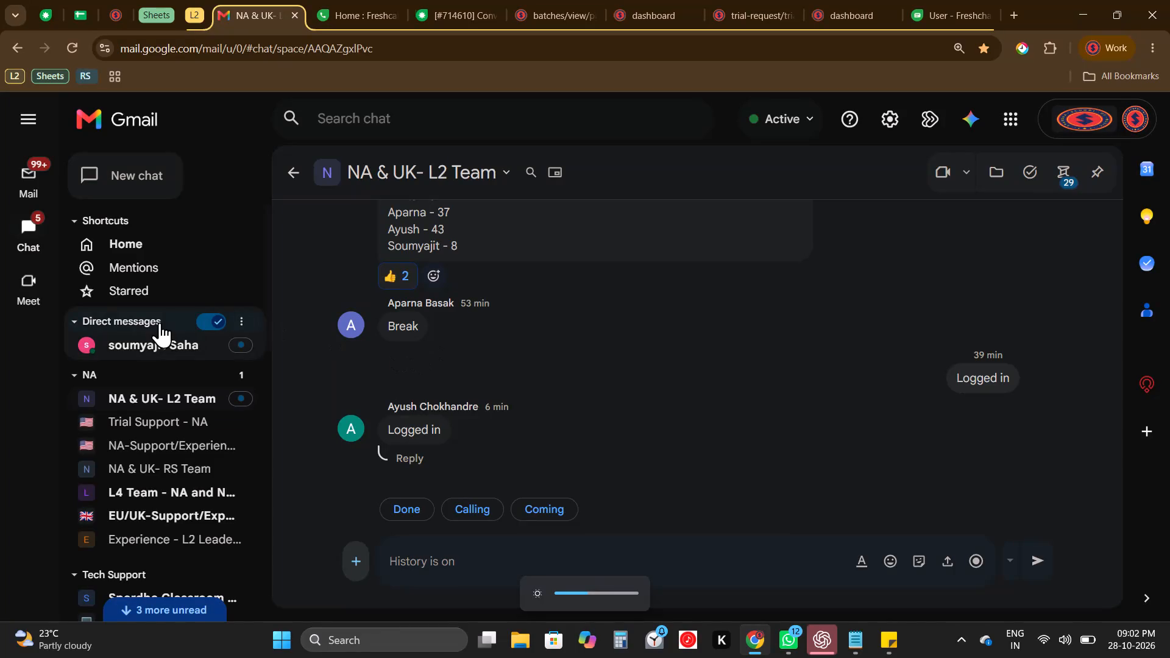
Open the unread direct message from the colleague and reply "okay" to the answer about the agent's team.
left_click(165, 339)
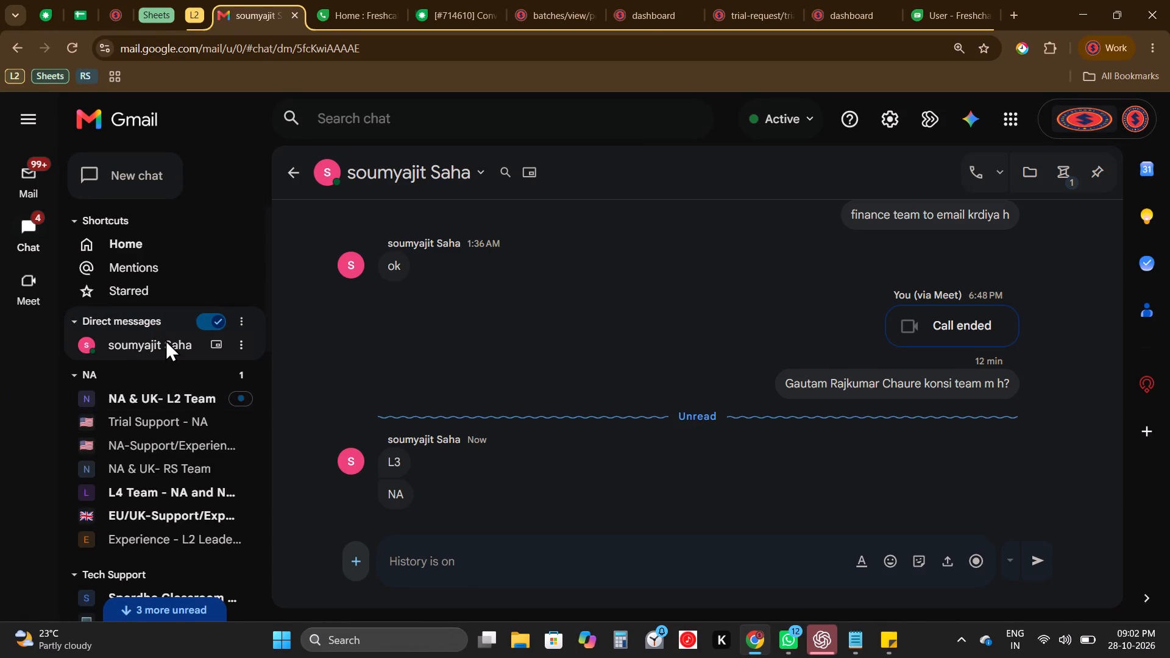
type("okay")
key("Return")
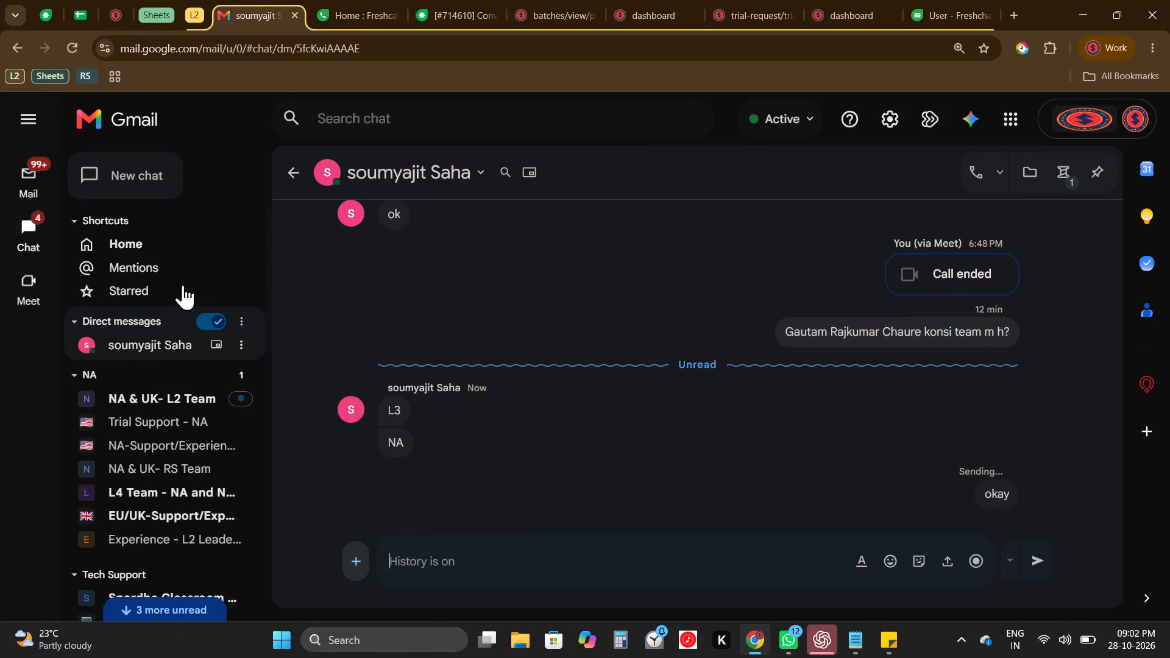
Return to ticket 714610 and review its private notes, from the latest WhatsApp screenshot back to the trial booking and call attempt notes.
left_click(460, 1)
scroll(397, 305, "up", 1)
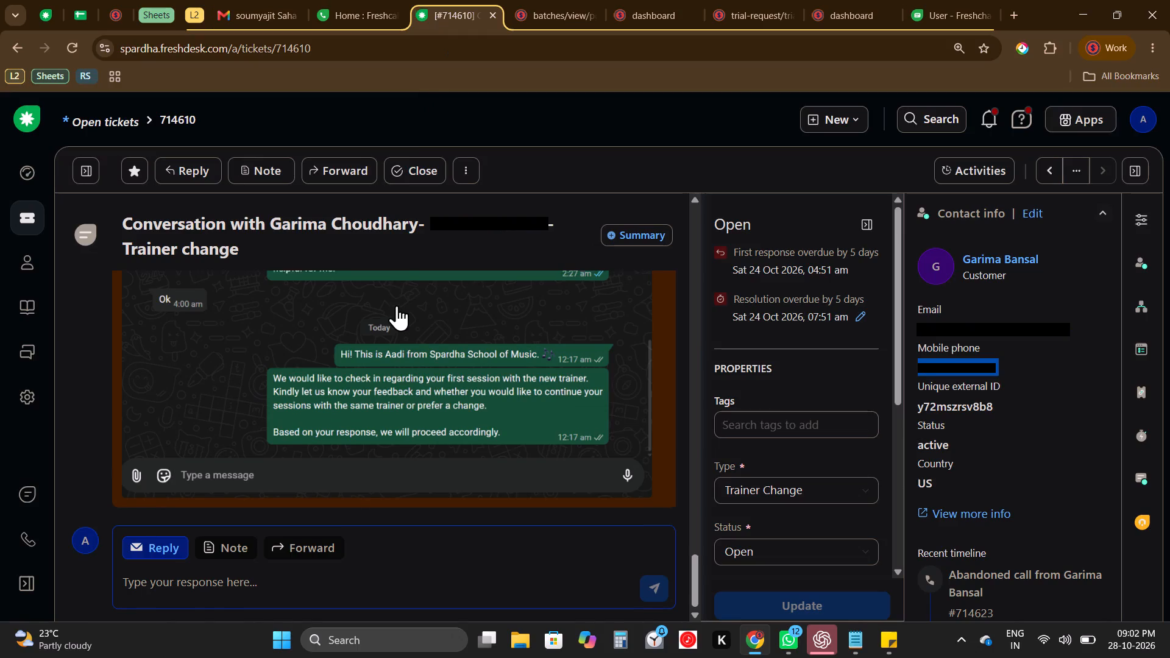
scroll(397, 305, "up", 1)
scroll(545, 388, "up", 1)
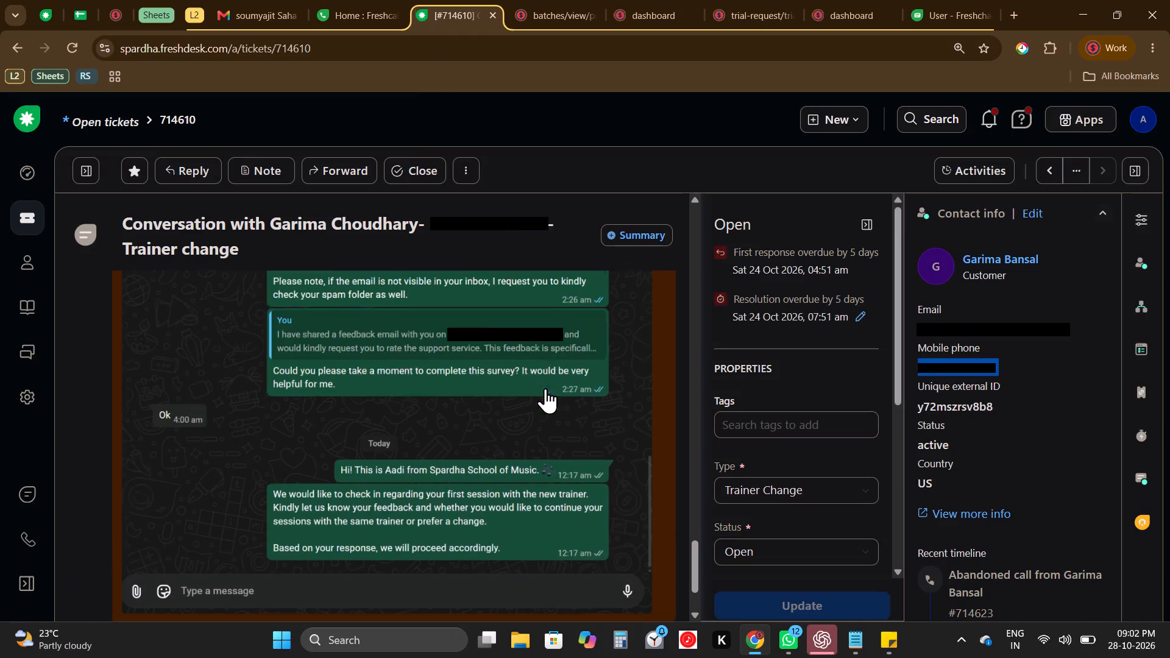
scroll(545, 388, "up", 5)
key("ctrl+c")
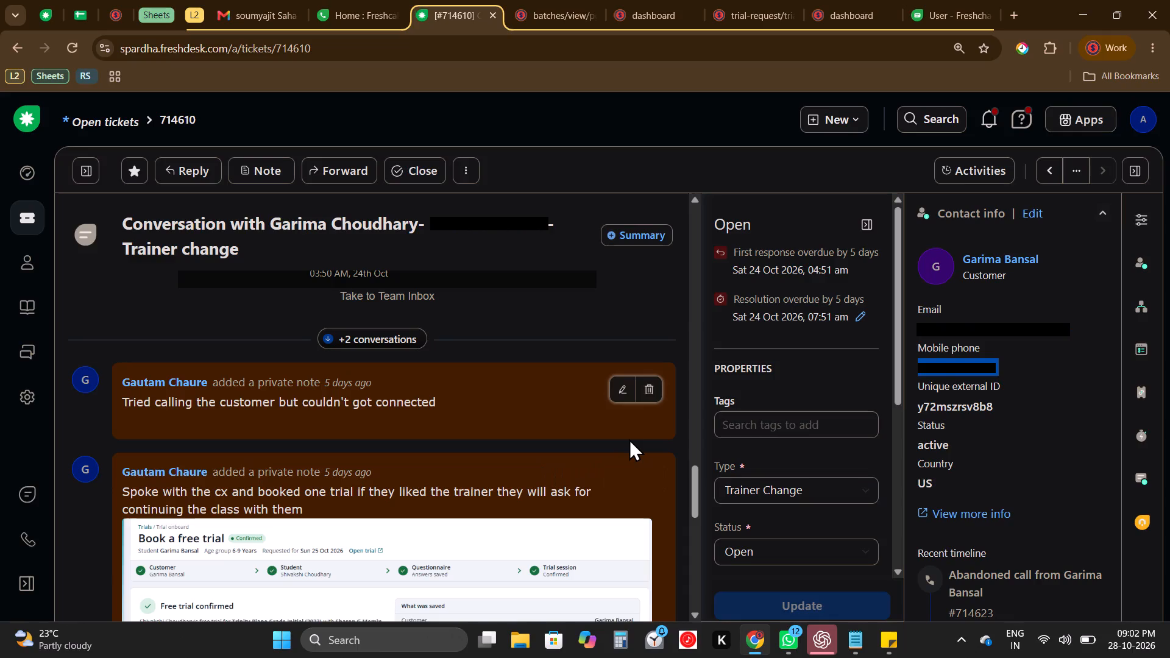
Switch to the customer's Teacher Change trial request in the Spardha admin to check its details.
left_click(774, 0)
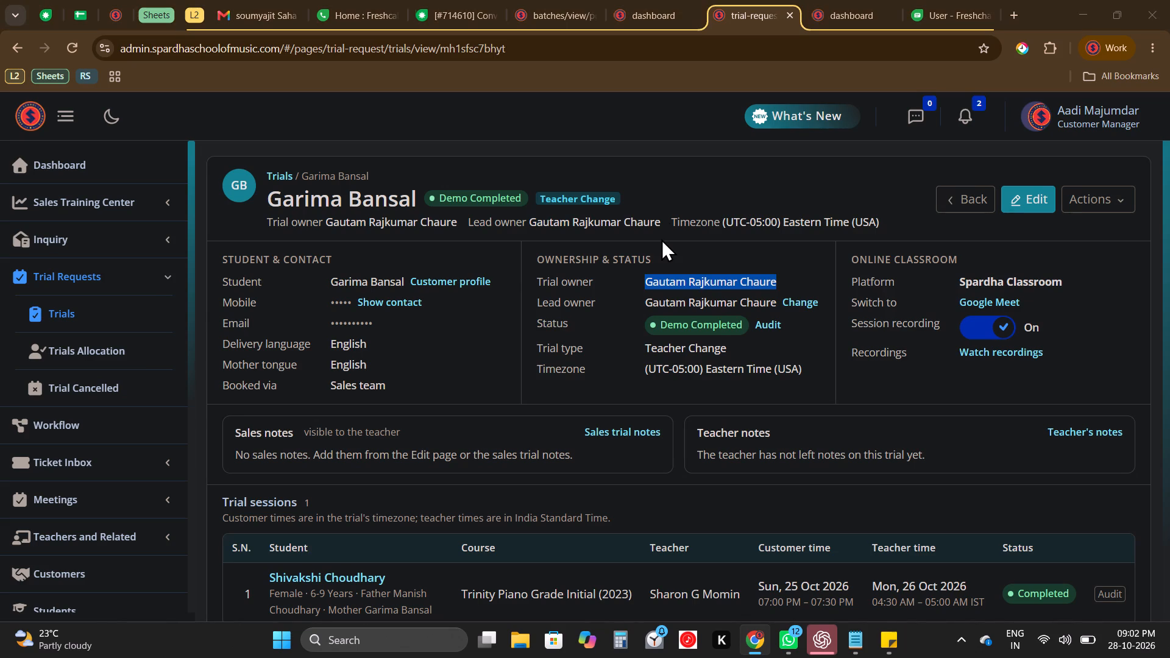
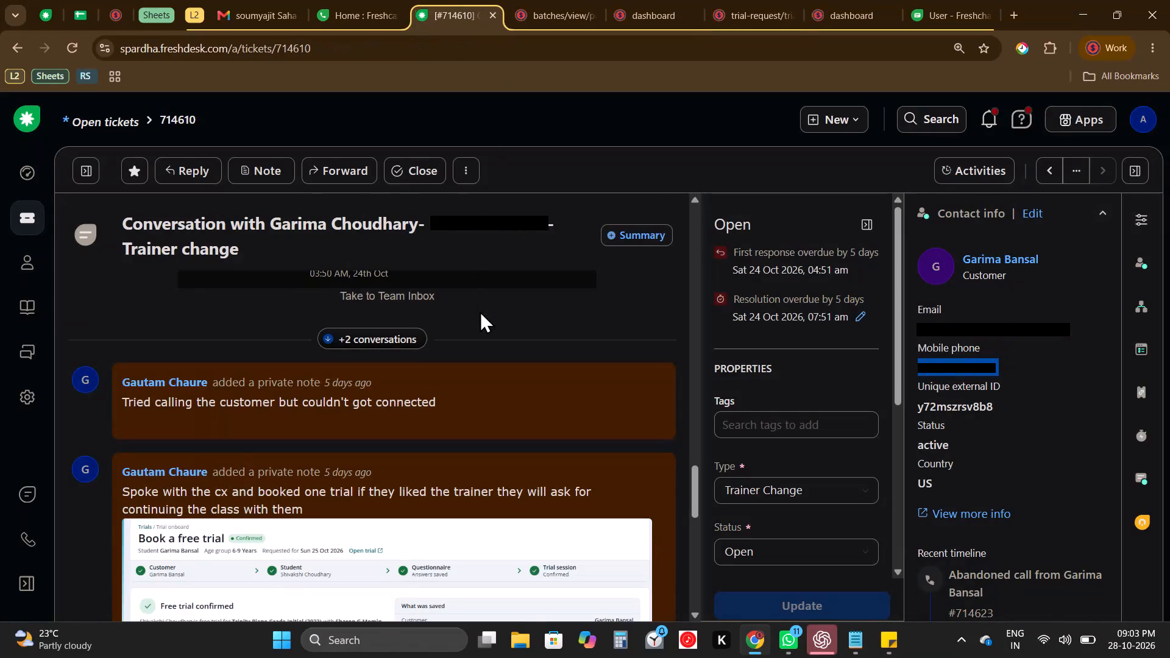
Review the trainer-change trial request's ownership, notes and trial session details, and return to the open Indian Vocals batch page.
left_click(587, 0)
scroll(501, 281, "down", 2)
left_click(771, 0)
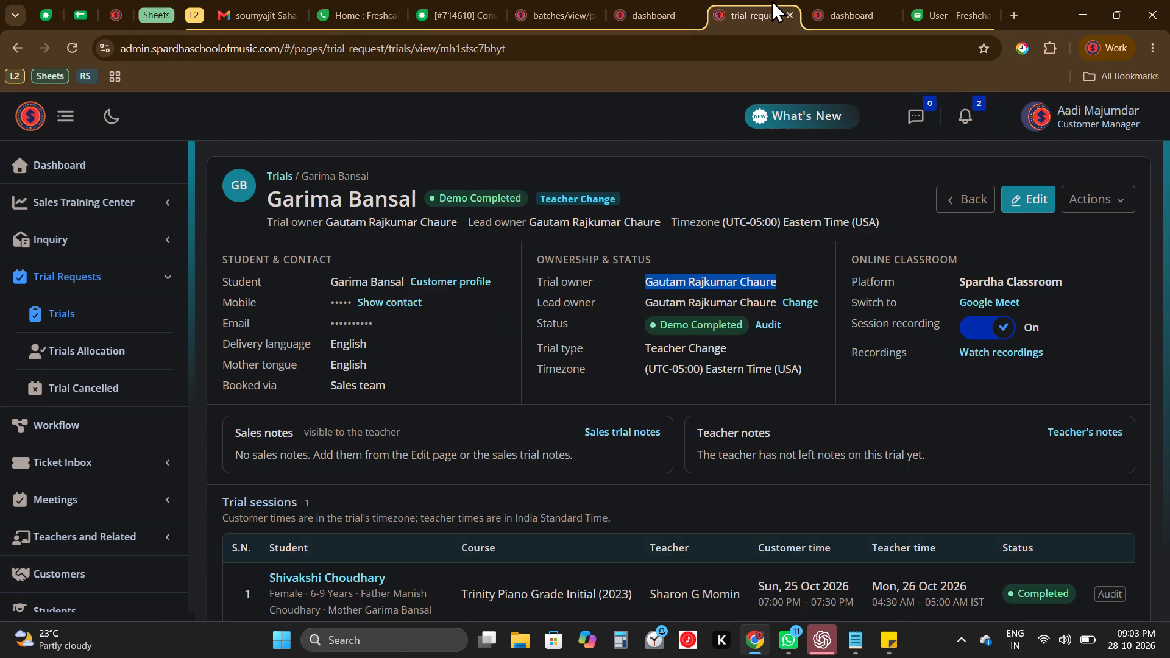
scroll(569, 437, "down", 3)
left_click(720, 400)
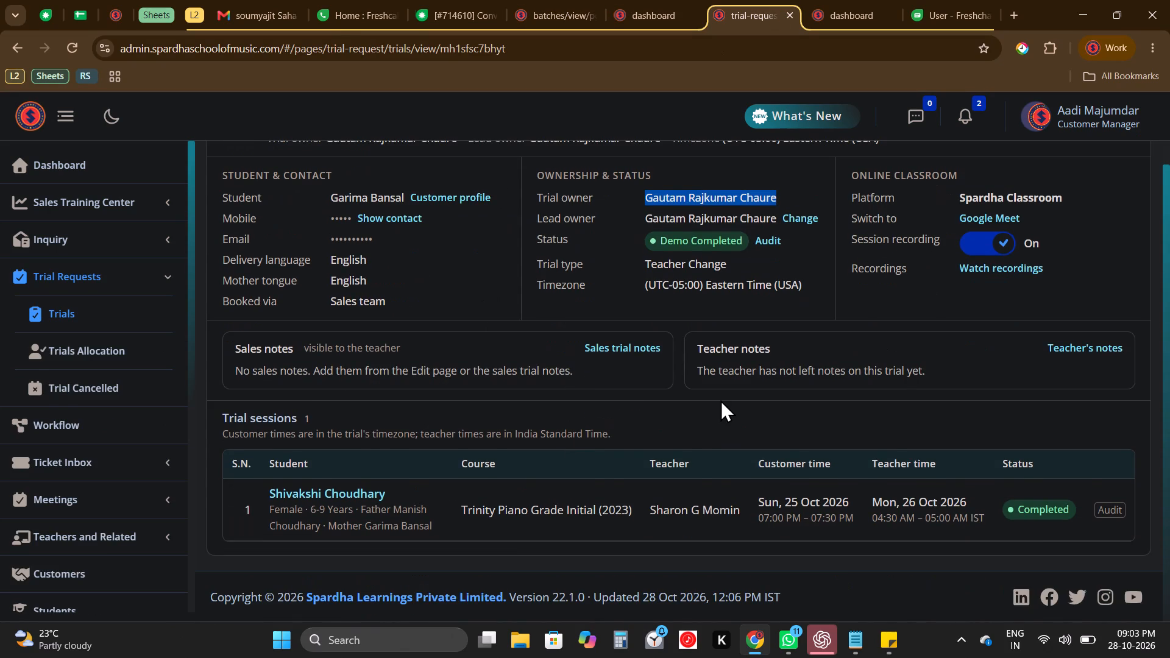
left_click(531, 23)
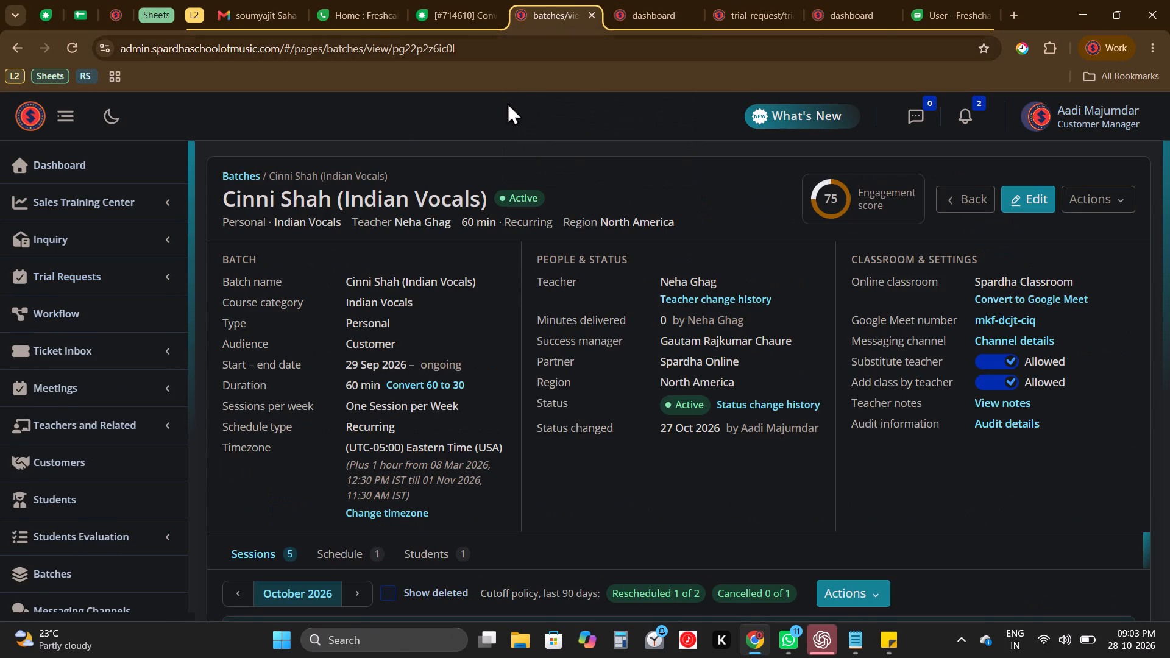
left_click(469, 0)
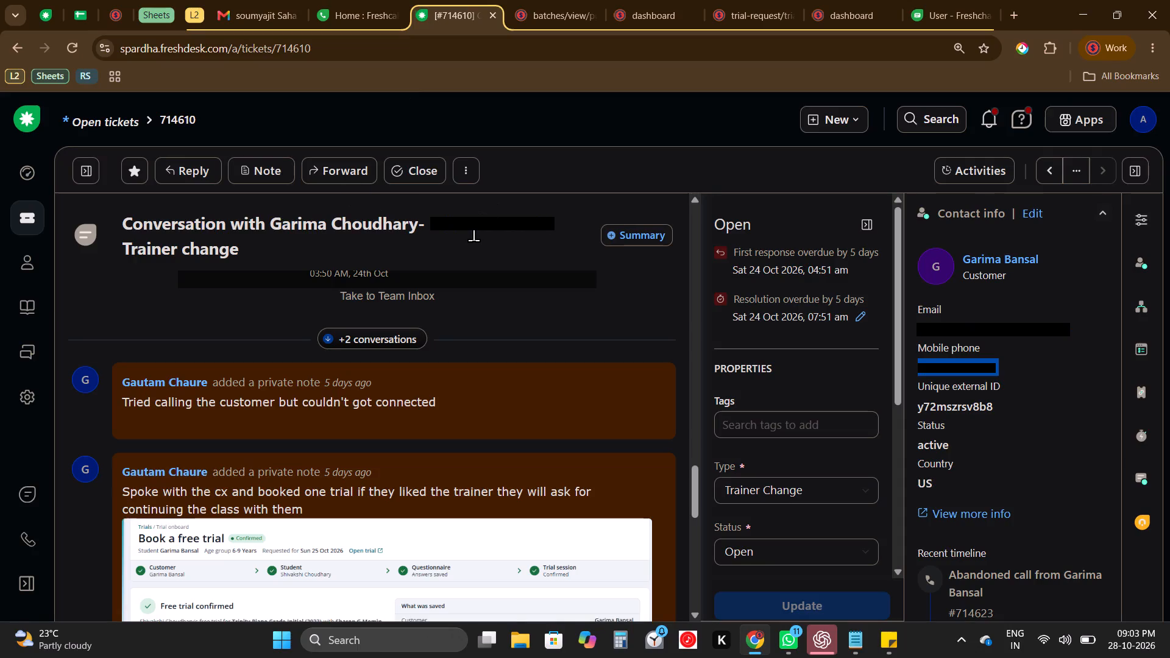
double_click(473, 231)
key("ctrl+c")
left_click(566, 0)
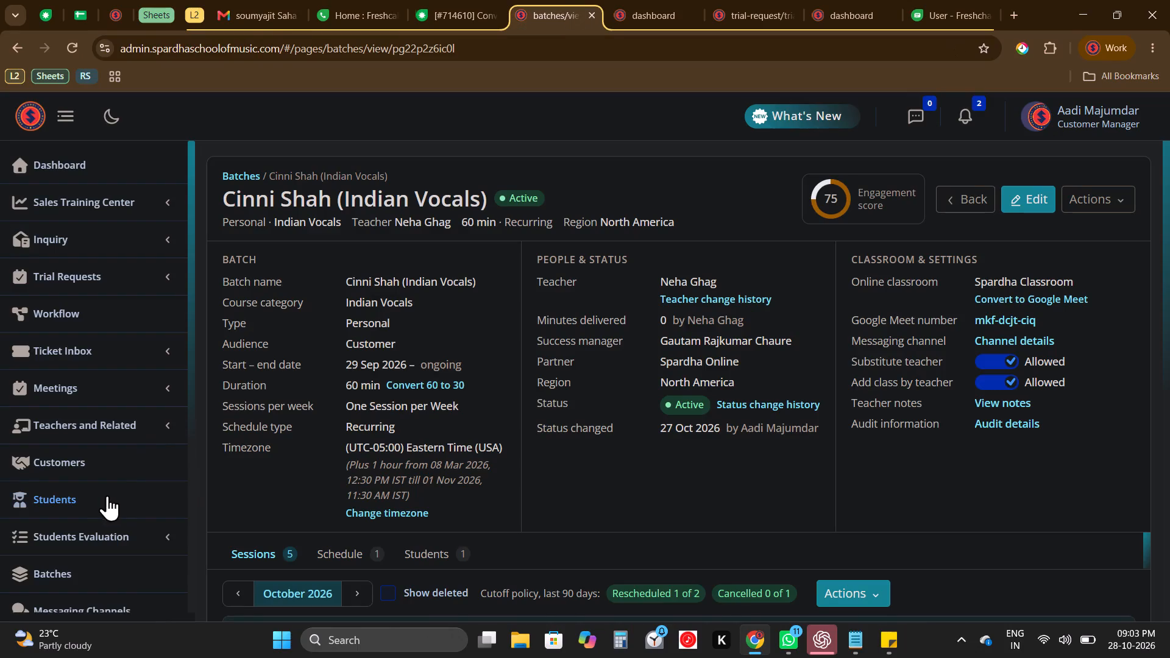
left_click(96, 511)
left_click(530, 238)
key("ctrl+v")
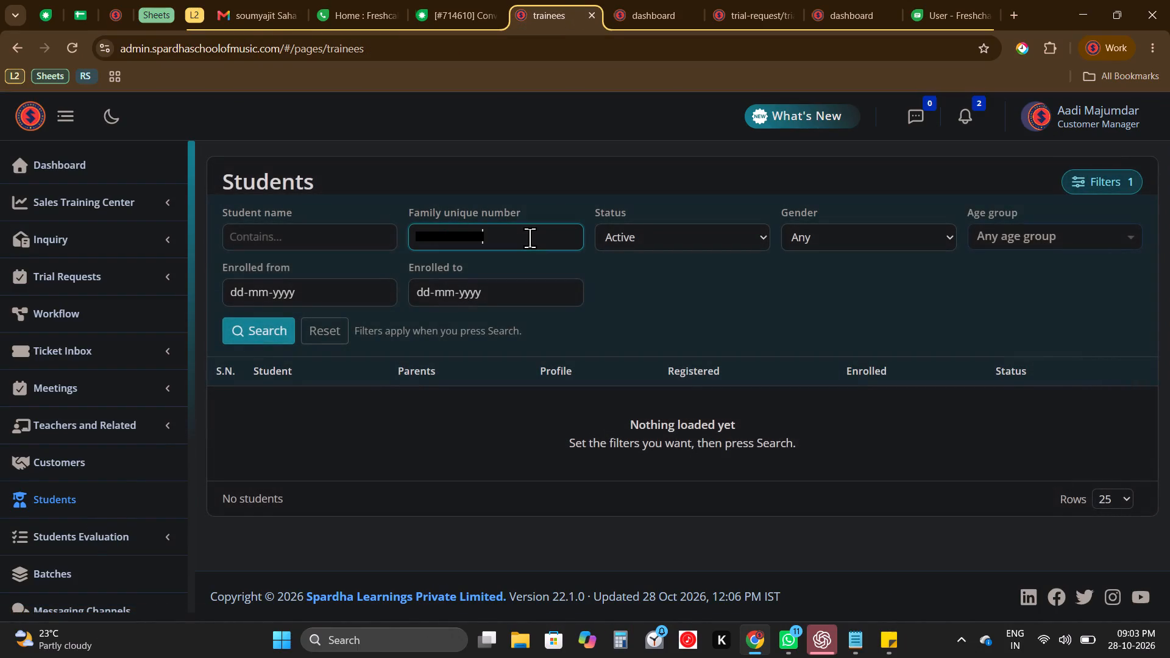
key("ctrl+Left")
key("Right")
key("BackSpace")
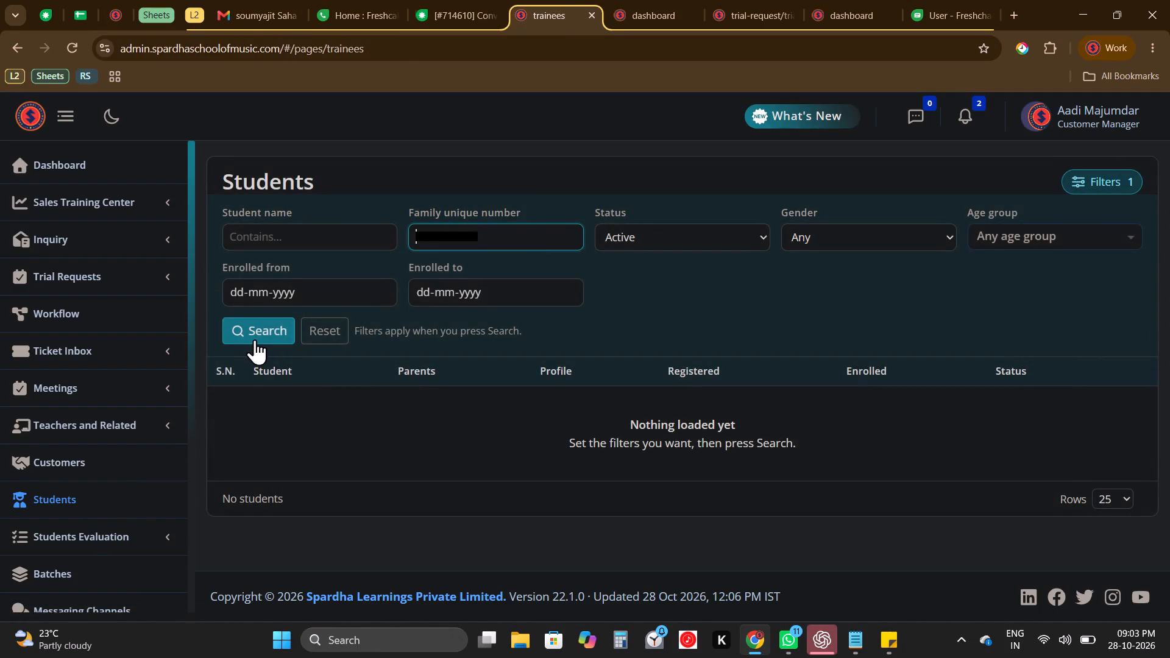
left_click(255, 339)
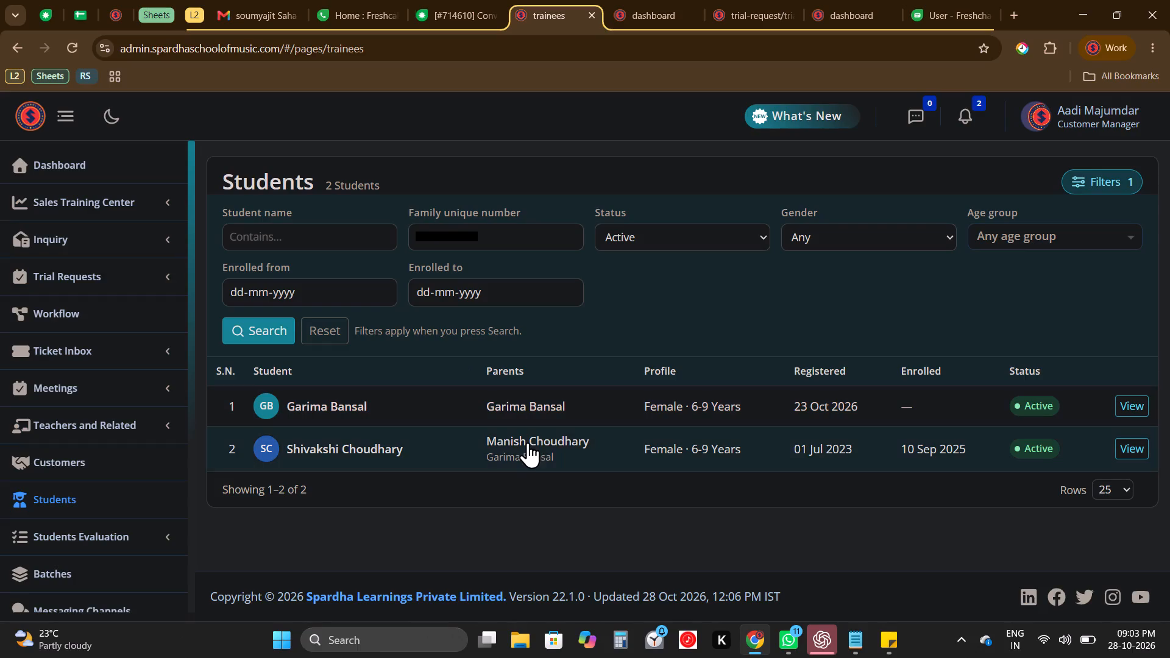
Check the student on the Trinity Piano trial request and open the matching student profile, enrolled 10 Sep 2025, from the search results.
left_click(750, 0)
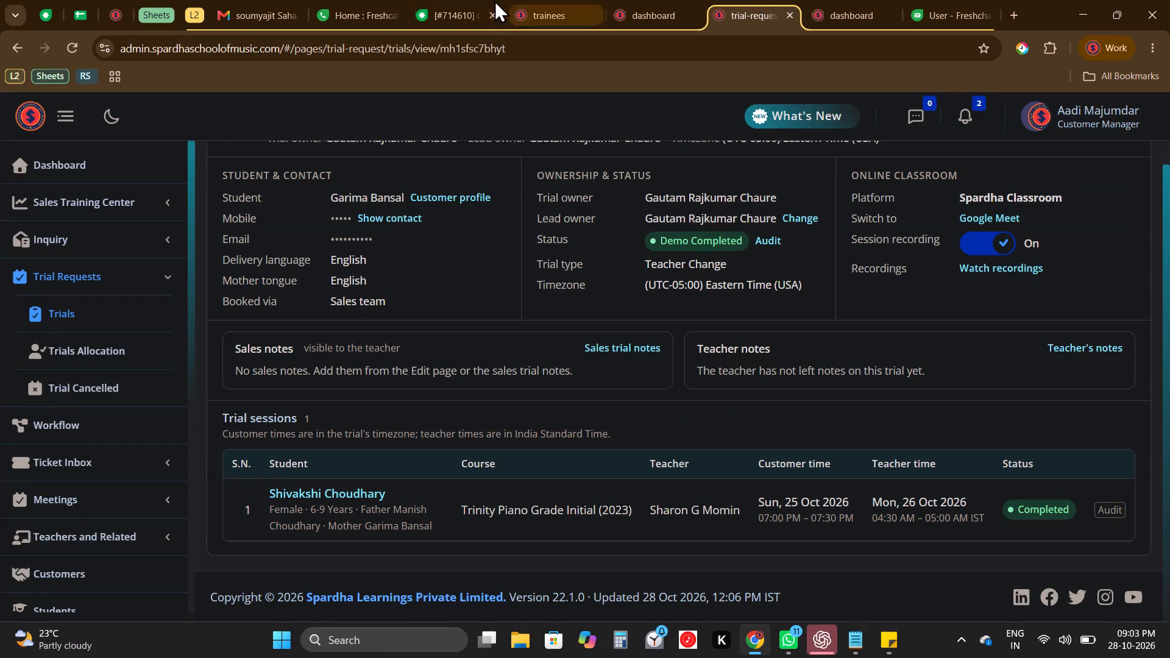
left_click(516, 0)
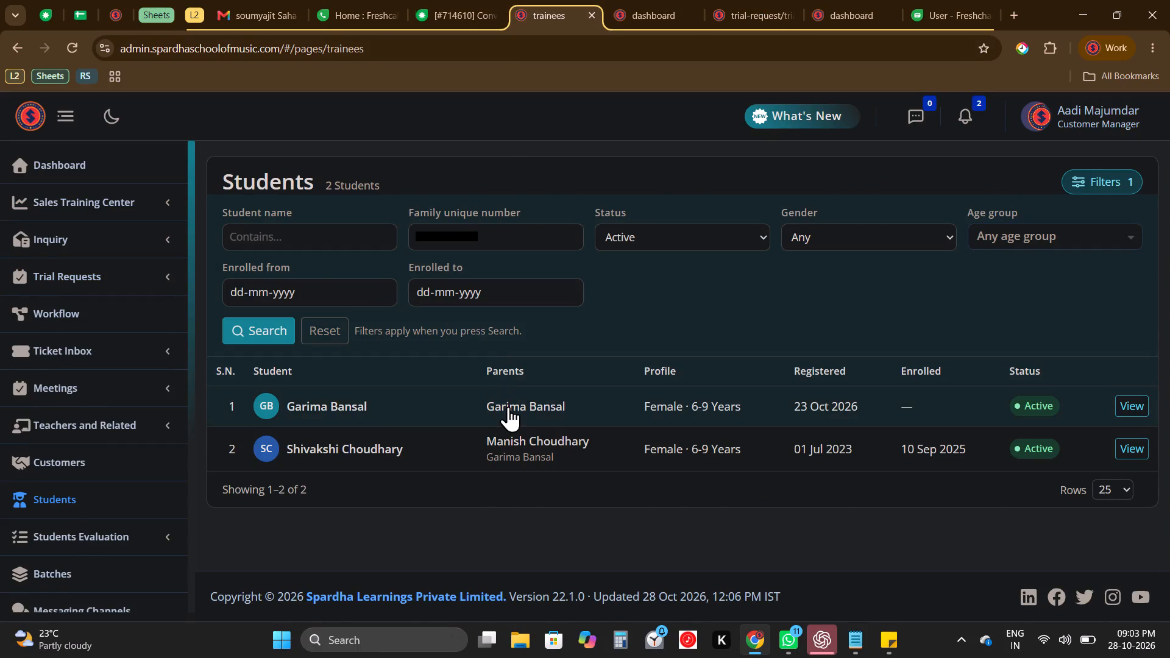
left_click(508, 406)
scroll(375, 404, "right", 4)
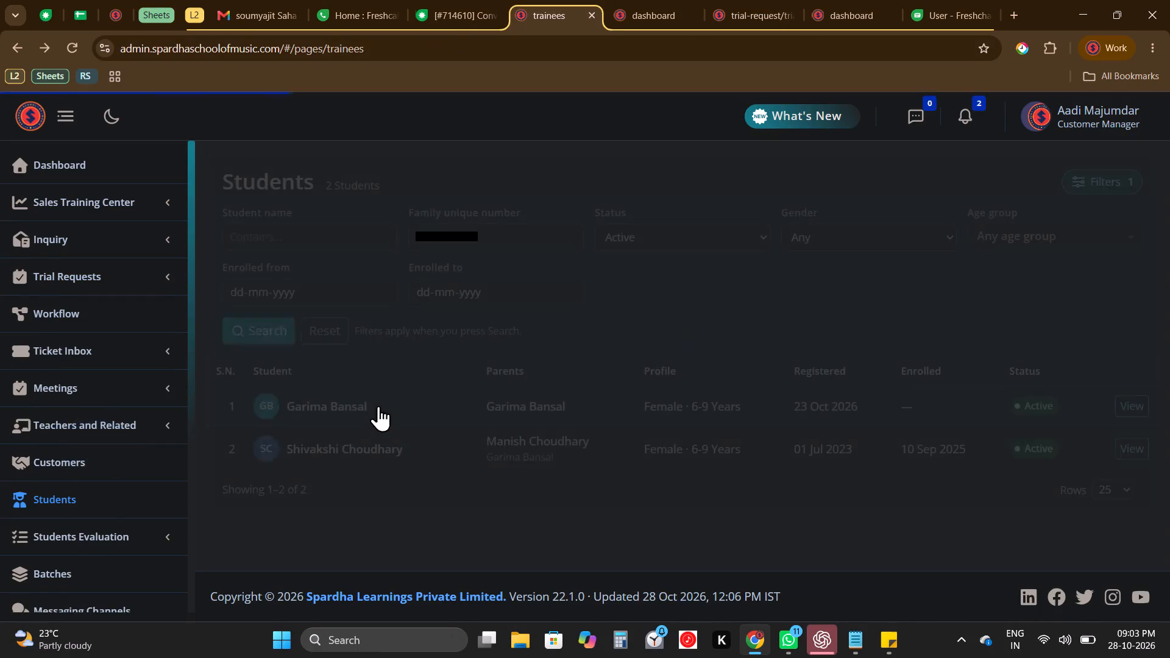
left_click(548, 444)
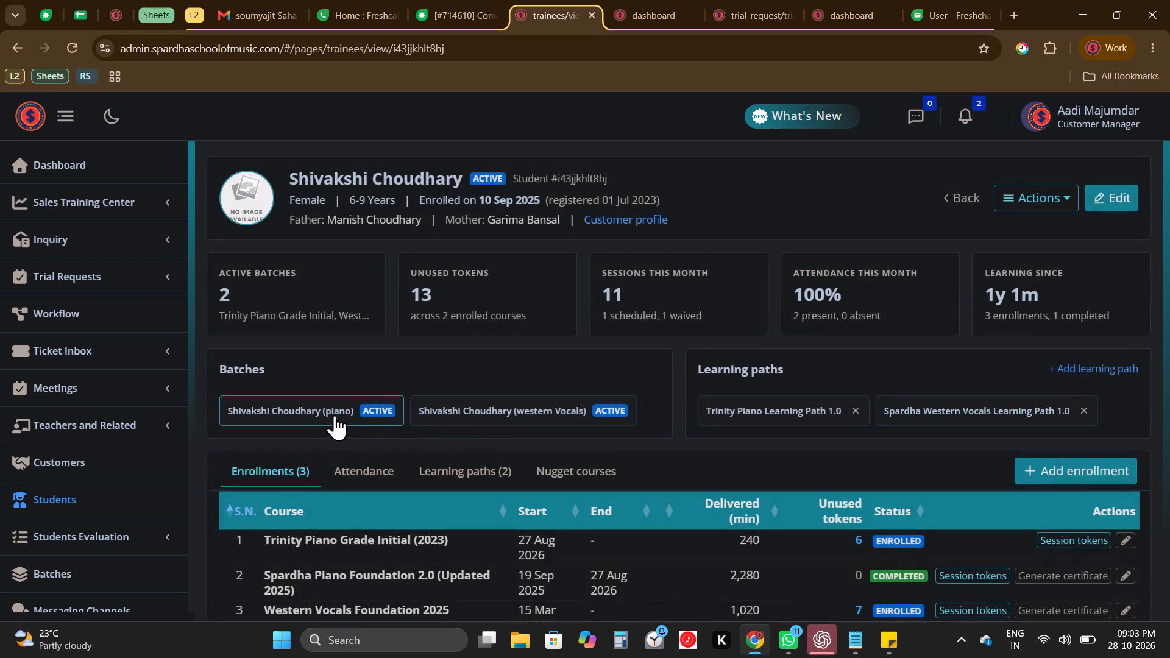
left_click(721, 0)
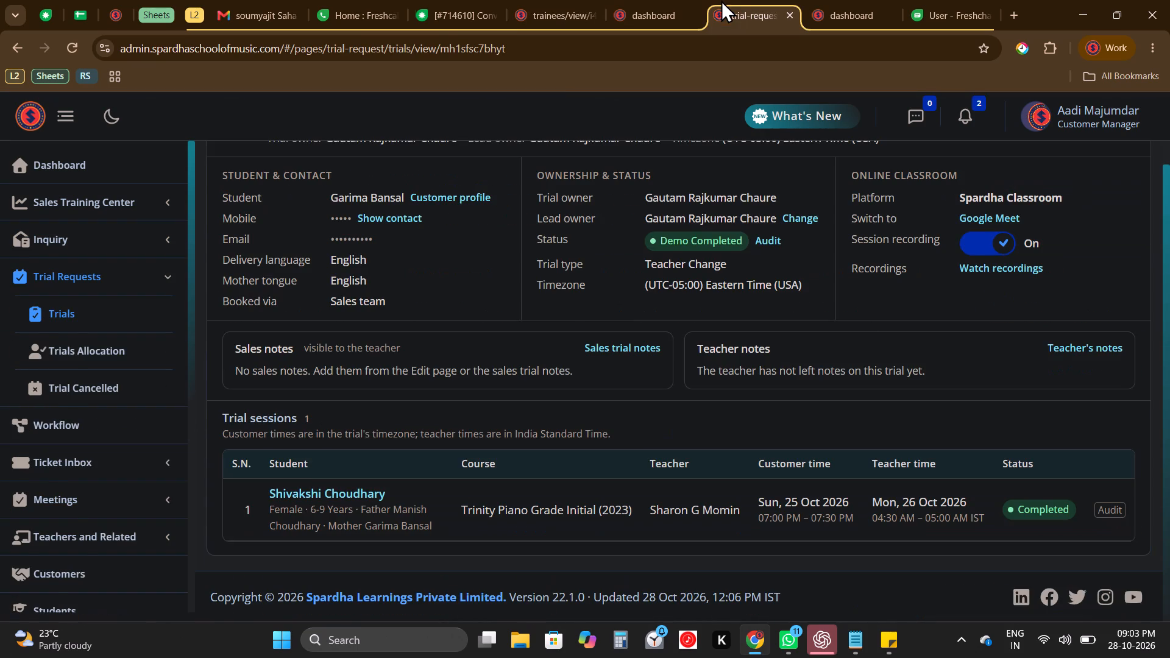
left_click(491, 0)
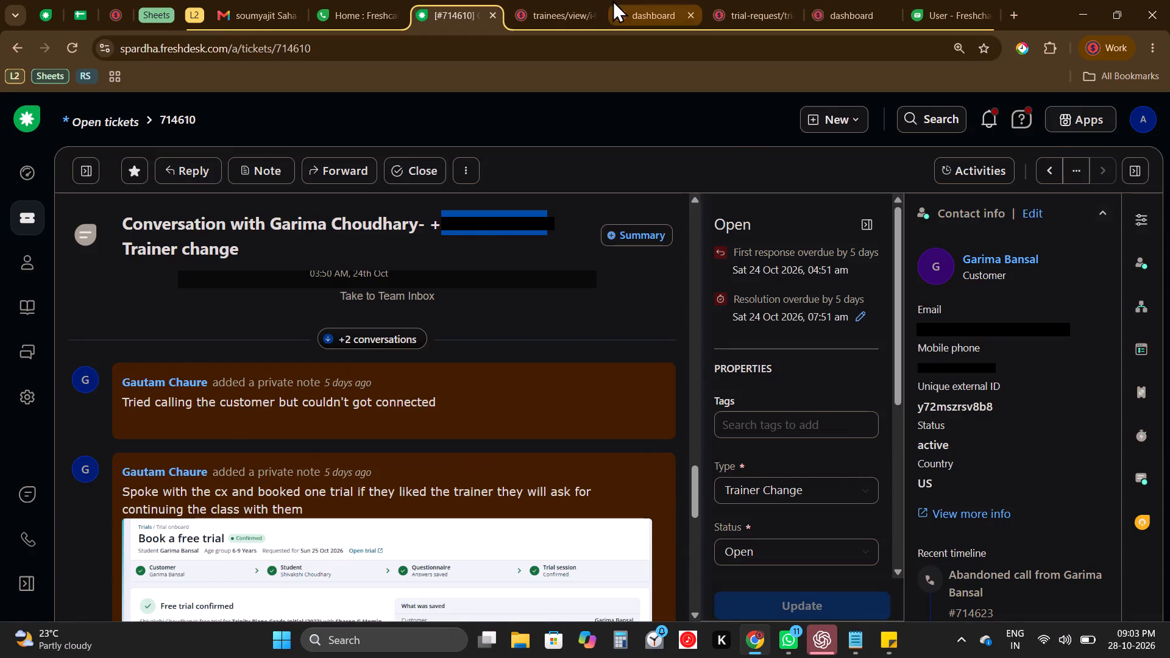
left_click(612, 0)
left_click(573, 0)
left_click(344, 409)
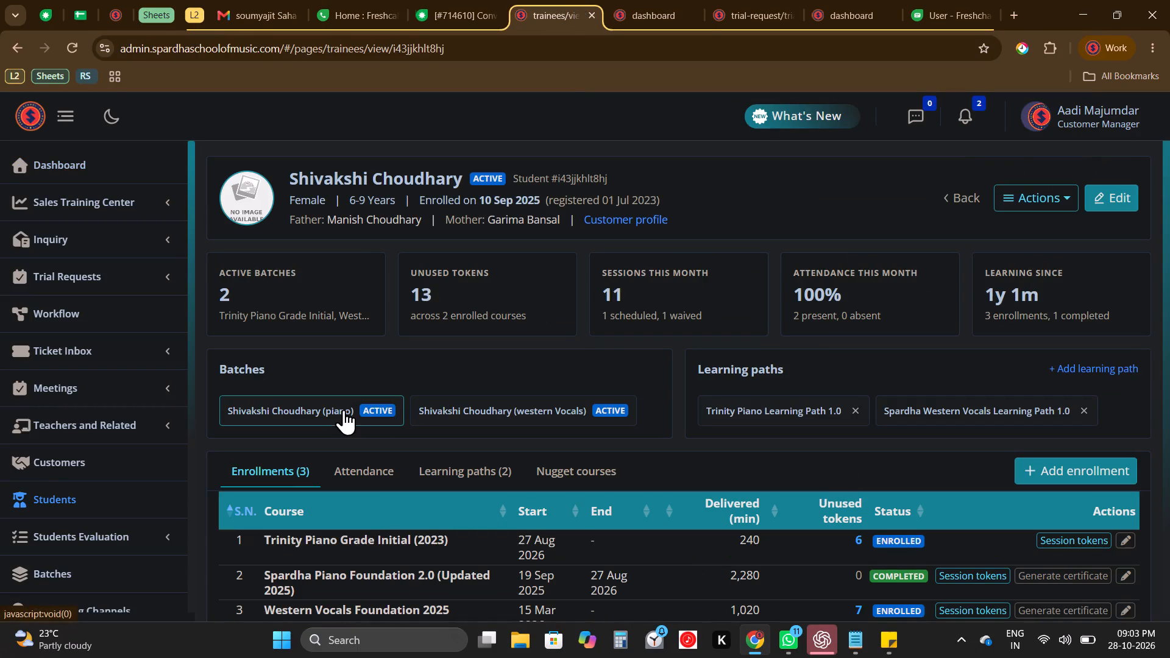
Examine the trainer-cancelled session of Sun 18 Oct 2026 in the piano batch, including the cancellation reason.
scroll(344, 409, "down", 7)
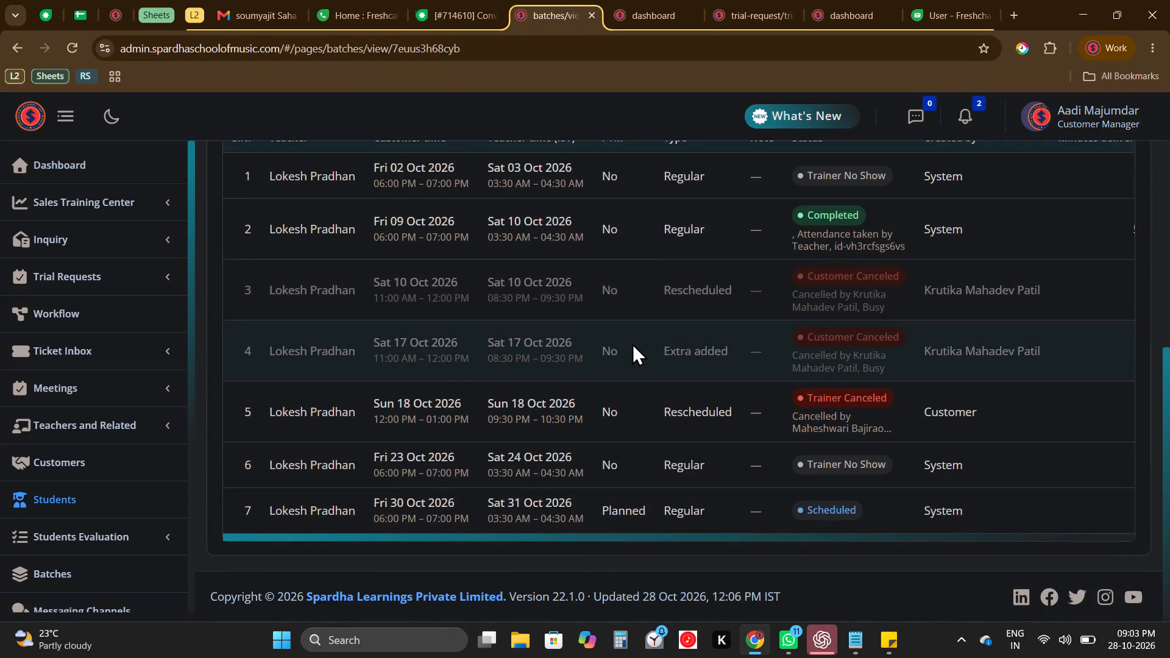
triple_click(851, 394)
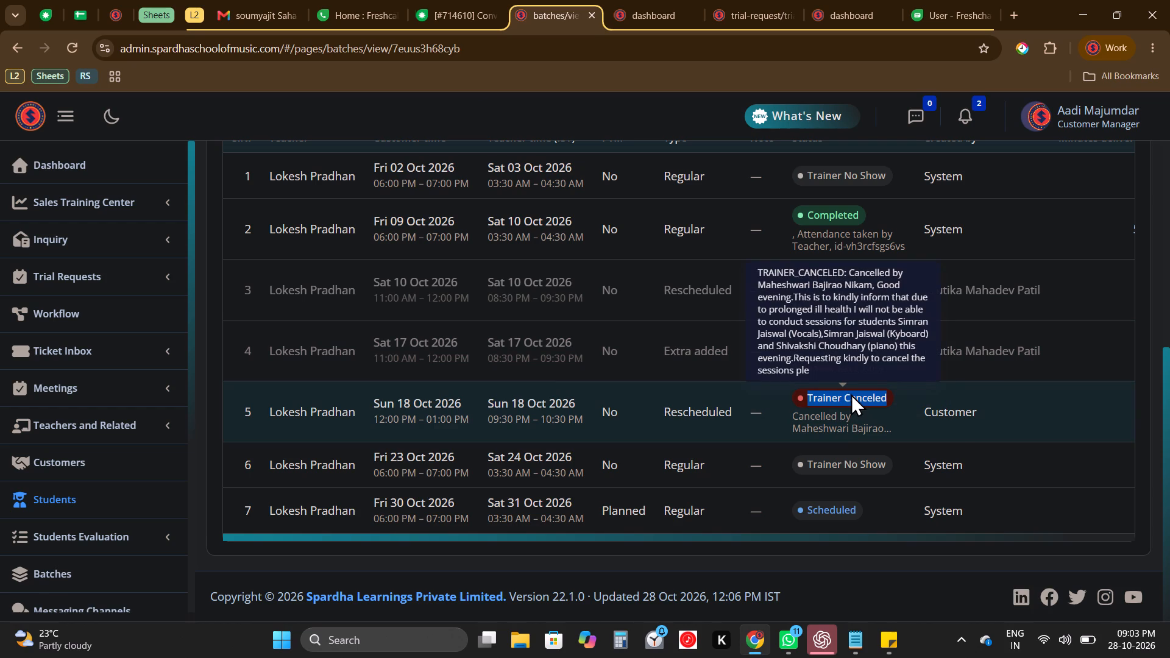
left_click(953, 419)
left_click_drag(953, 419, 264, 389)
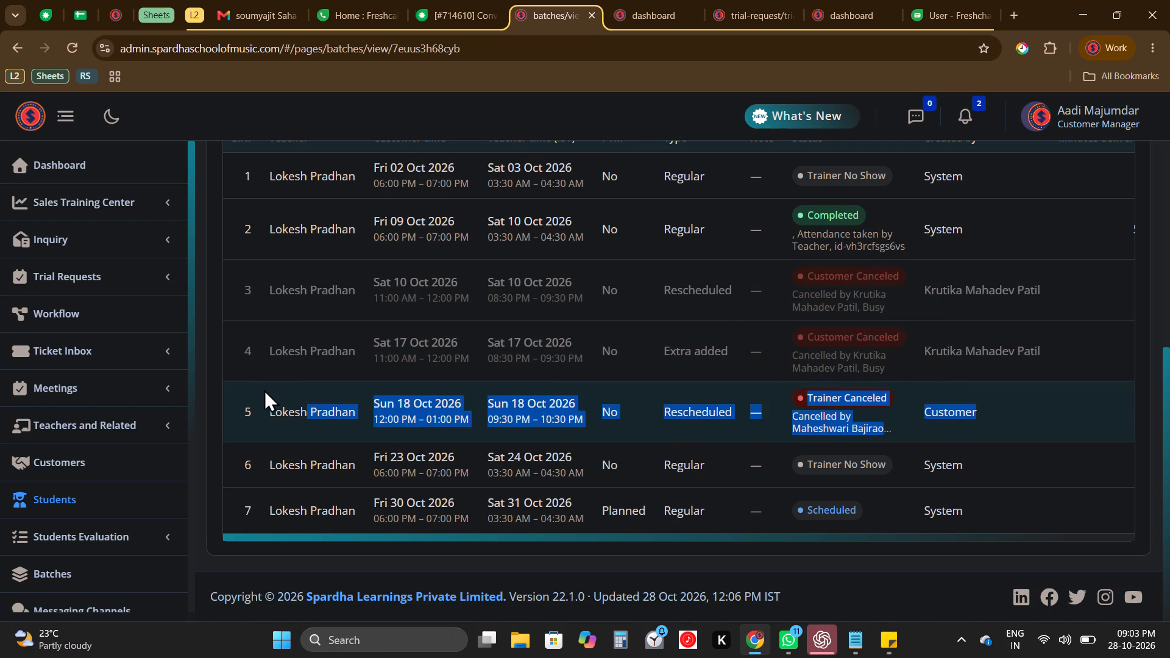
left_click_drag(264, 389, 242, 390)
left_click_drag(242, 390, 909, 427)
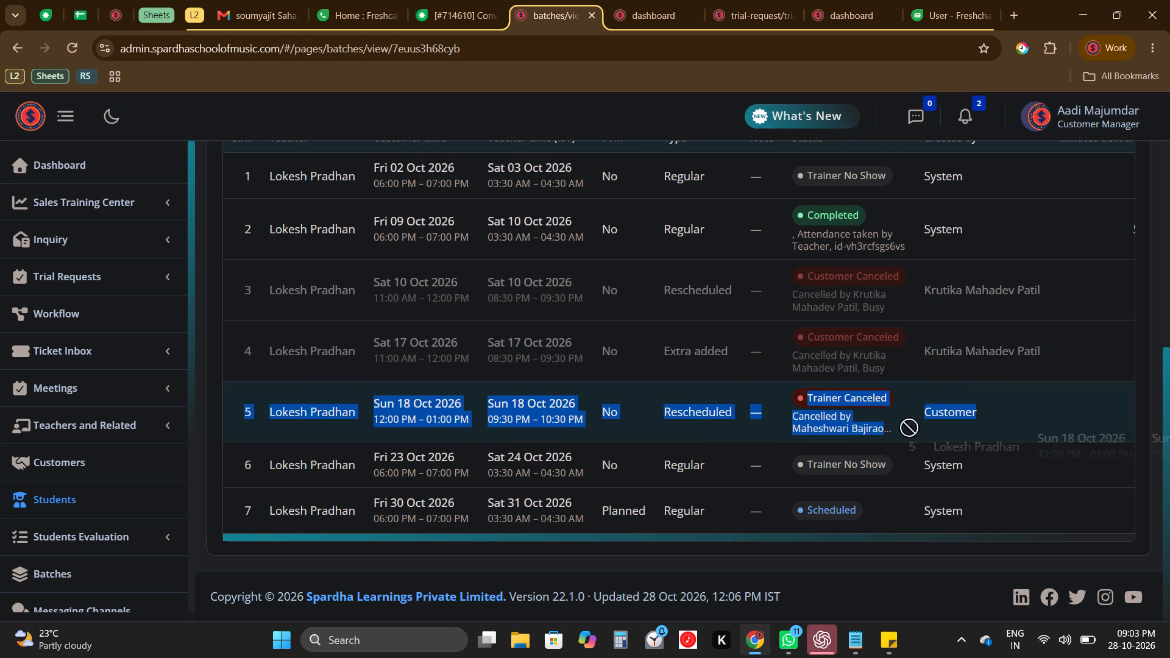
left_click_drag(909, 427, 922, 537)
left_click(988, 521)
left_click_drag(988, 521, 308, 490)
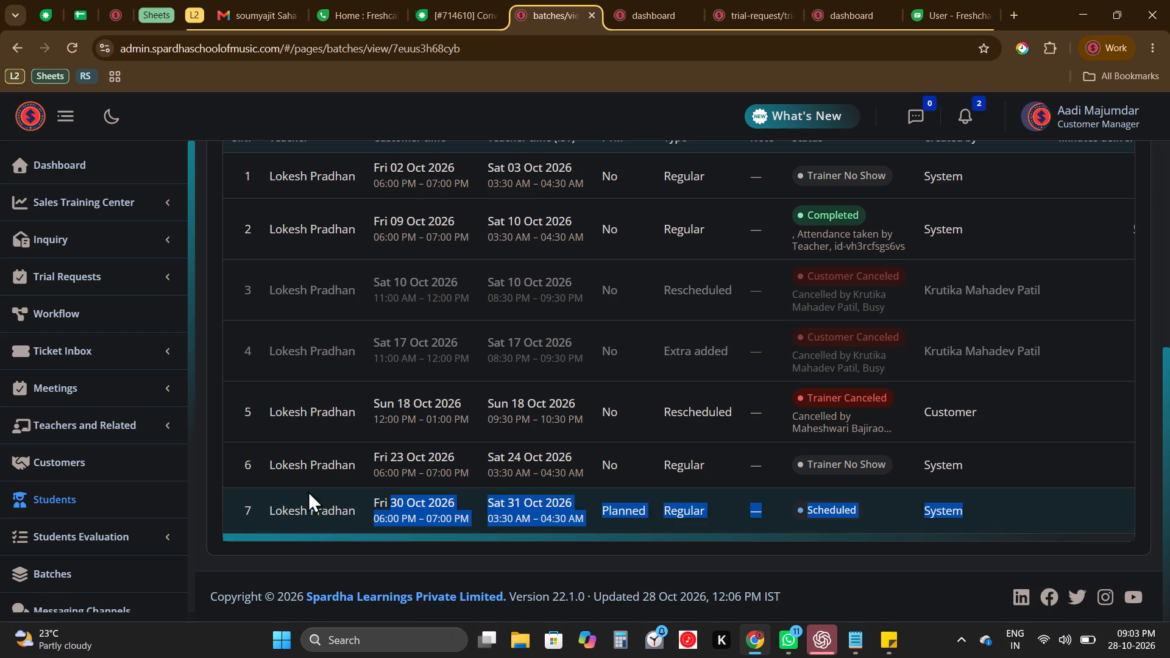
left_click_drag(308, 490, 206, 451)
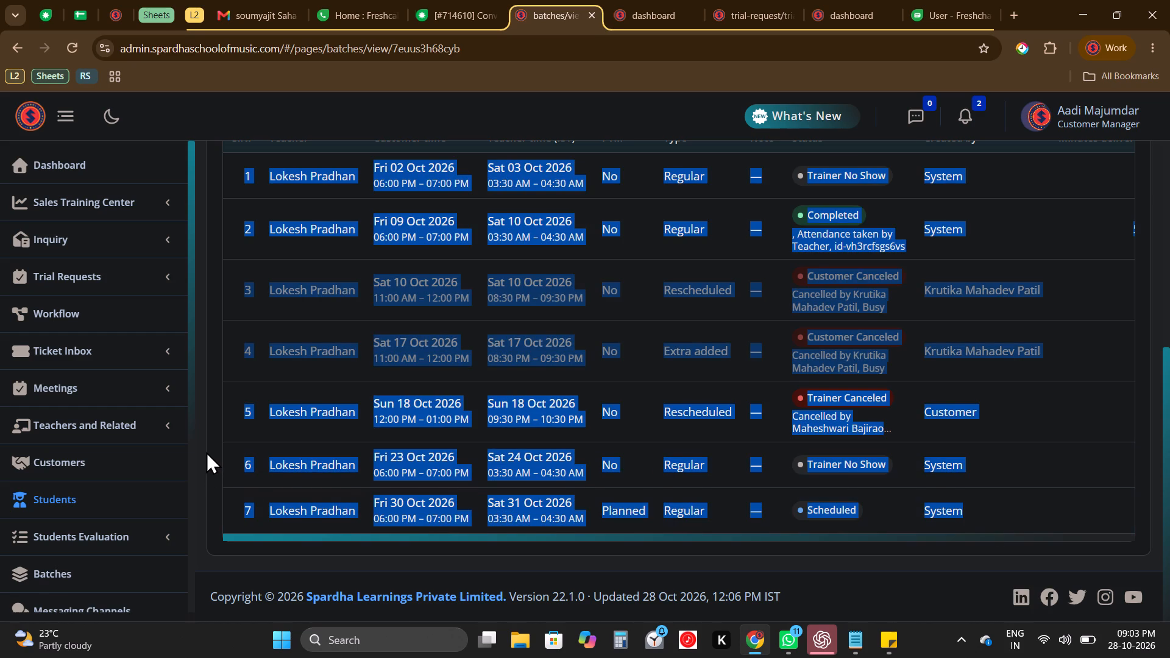
scroll(218, 493, "up", 1)
left_click(222, 185)
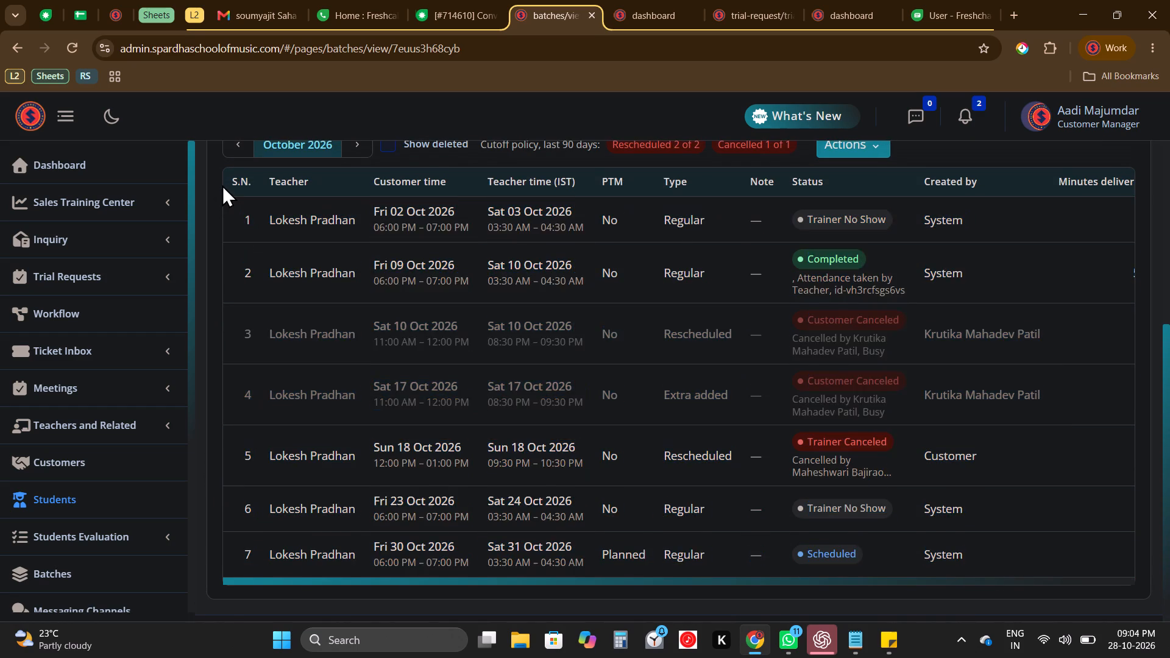
left_click_drag(222, 185, 892, 625)
left_click(796, 499)
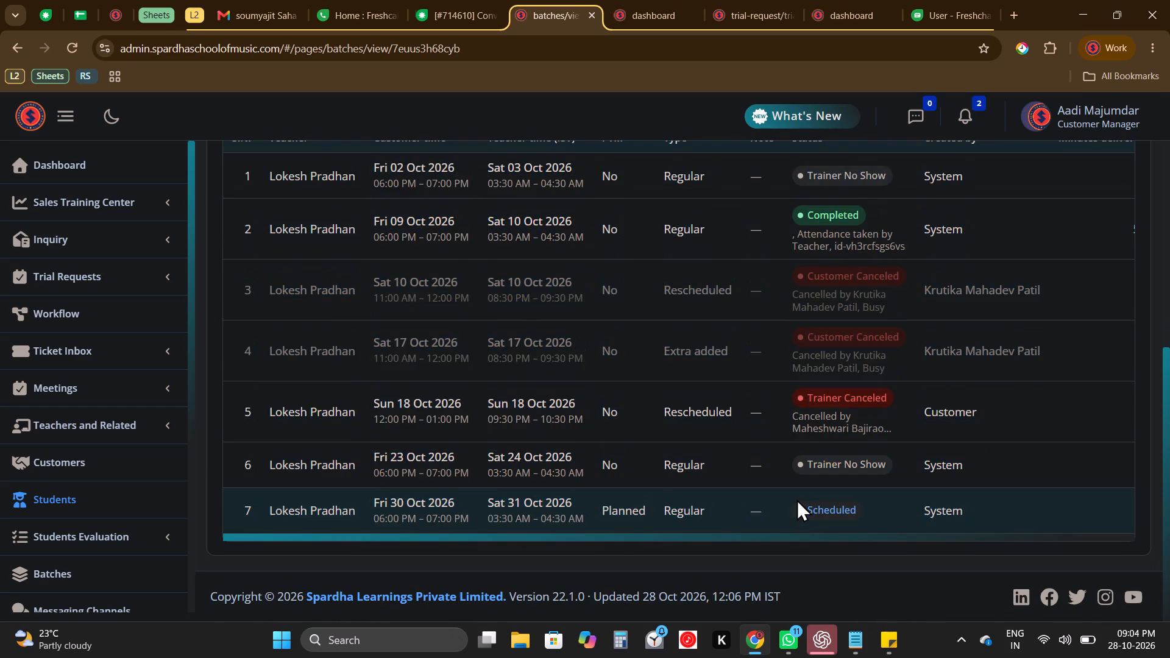
scroll(796, 499, "up", 2)
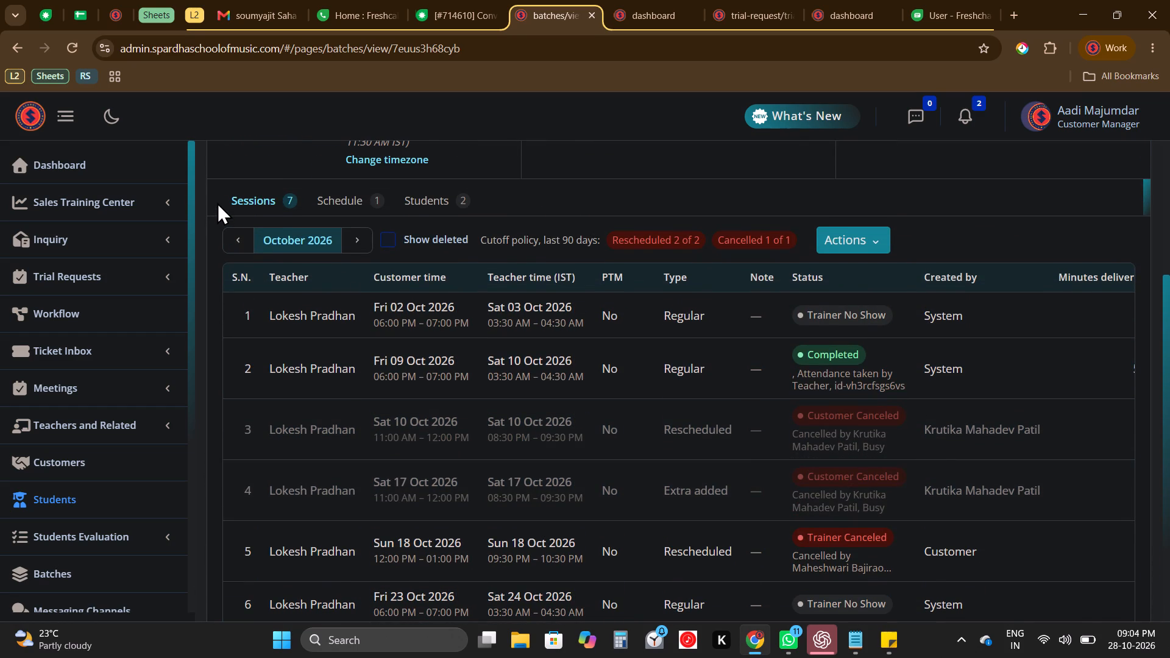
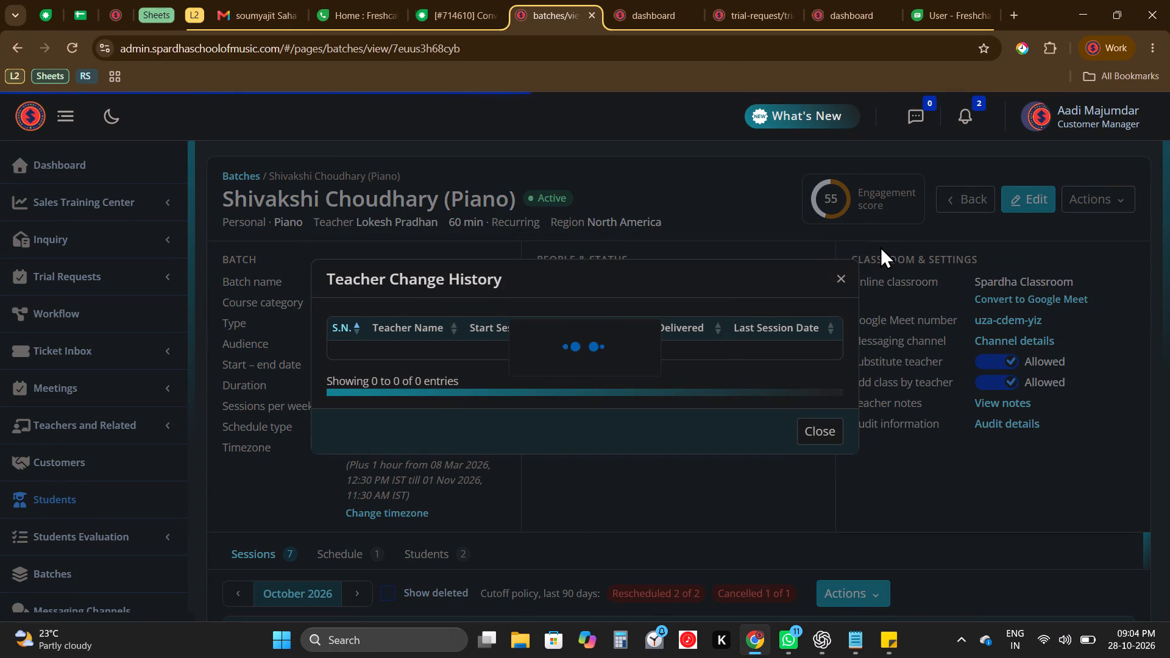
key("grave")
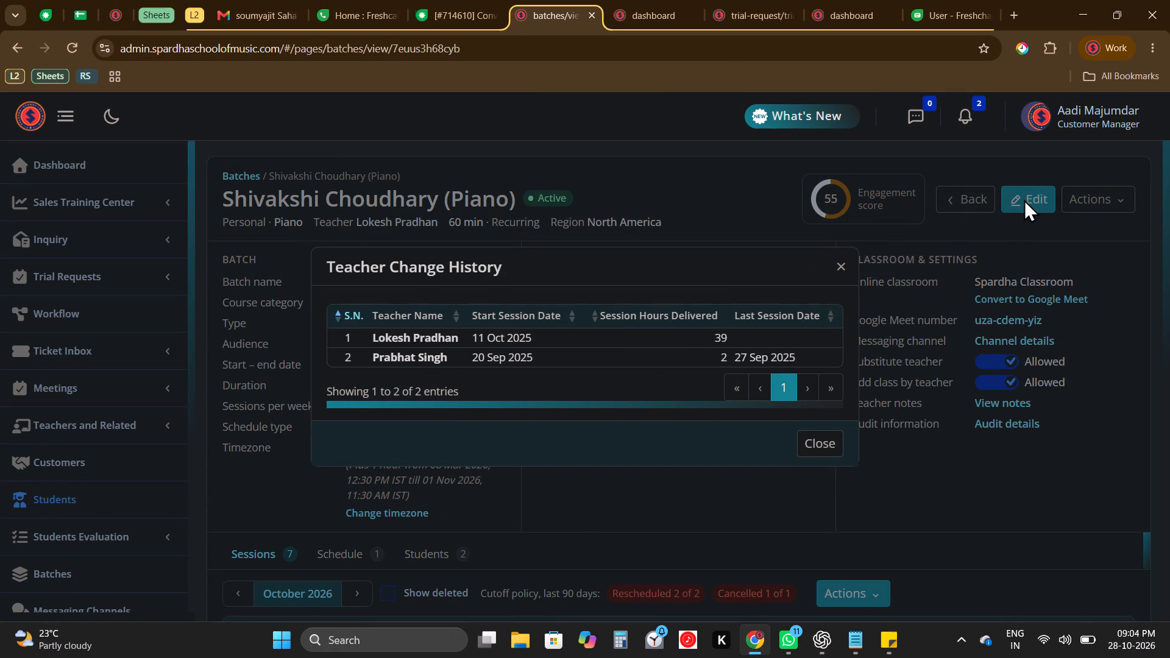
key("Escape")
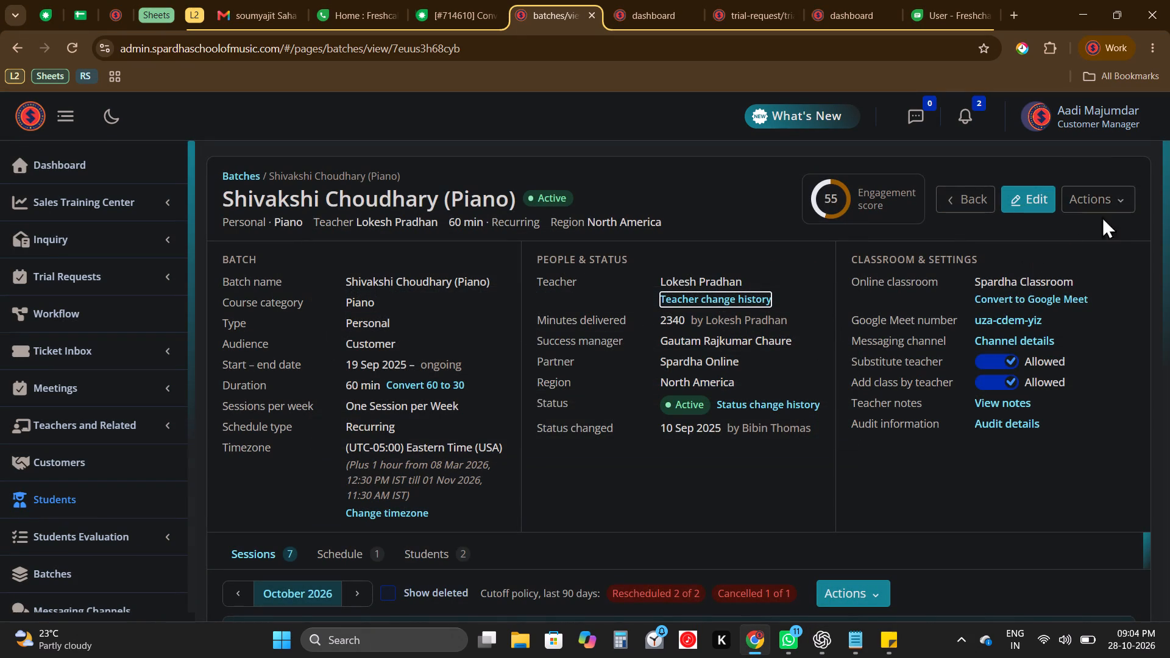
Check the available teachers in the piano batch's teacher change form against the trial's teacher, and close the form without submitting.
left_click(1110, 211)
left_click(1047, 284)
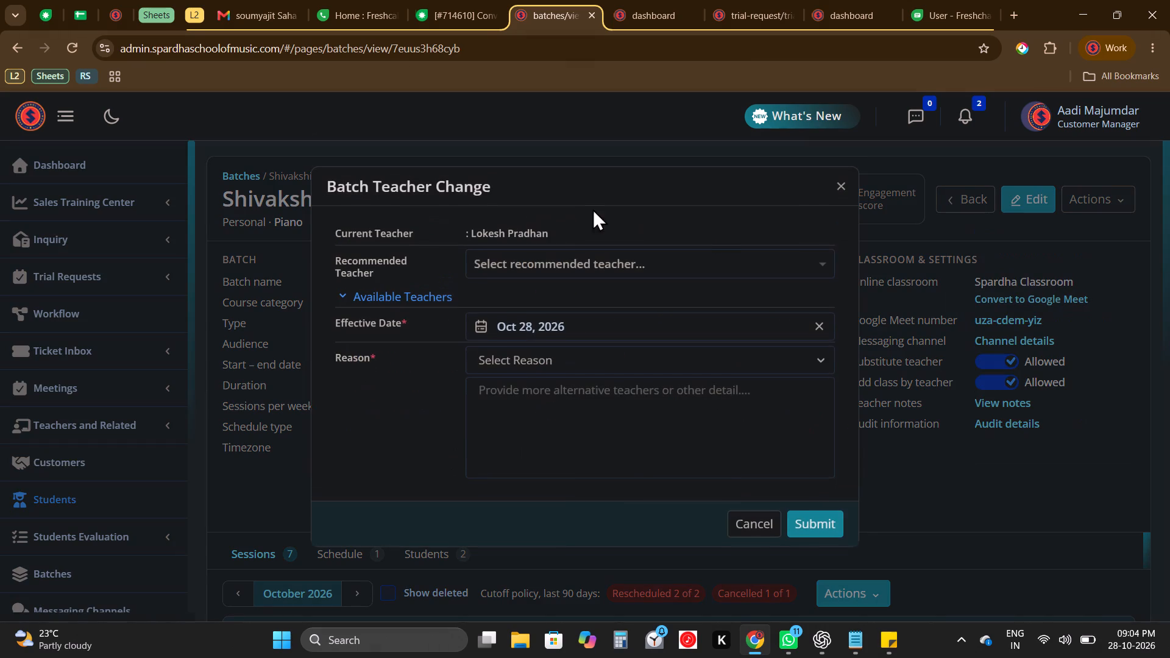
left_click(413, 294)
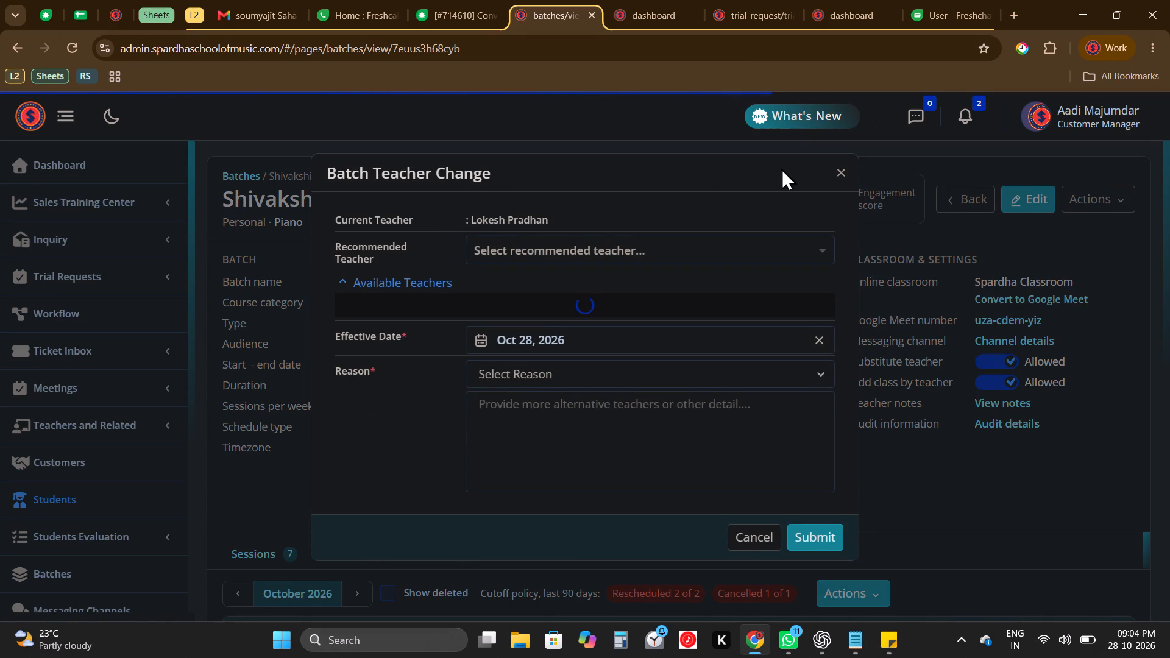
left_click(764, 0)
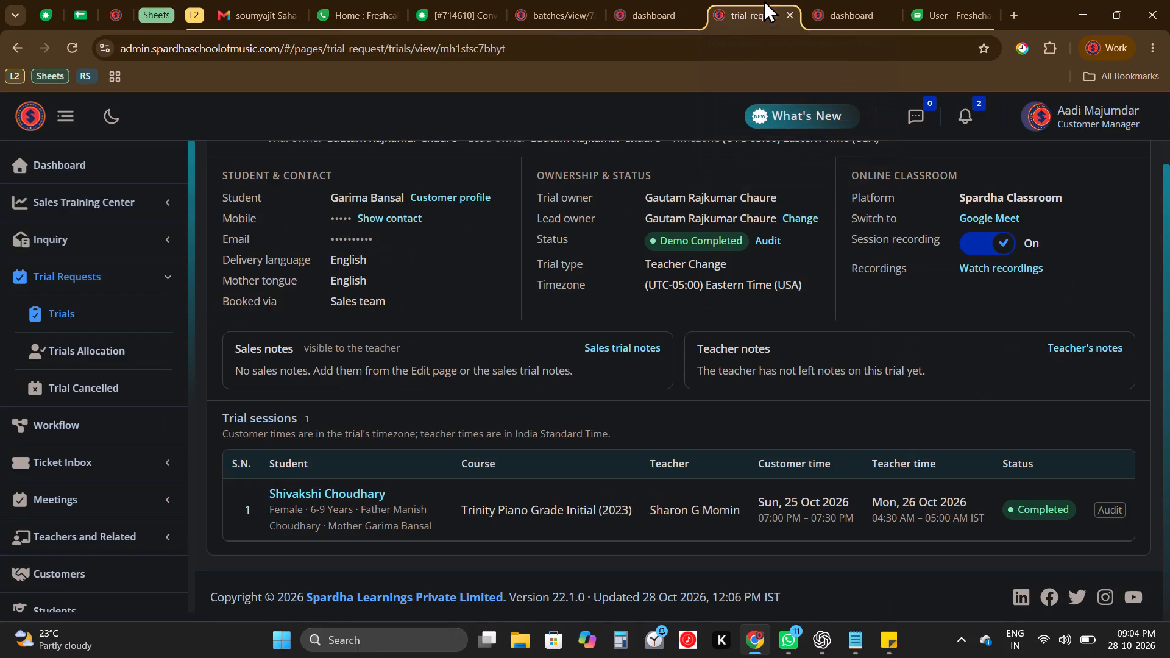
left_click(537, 0)
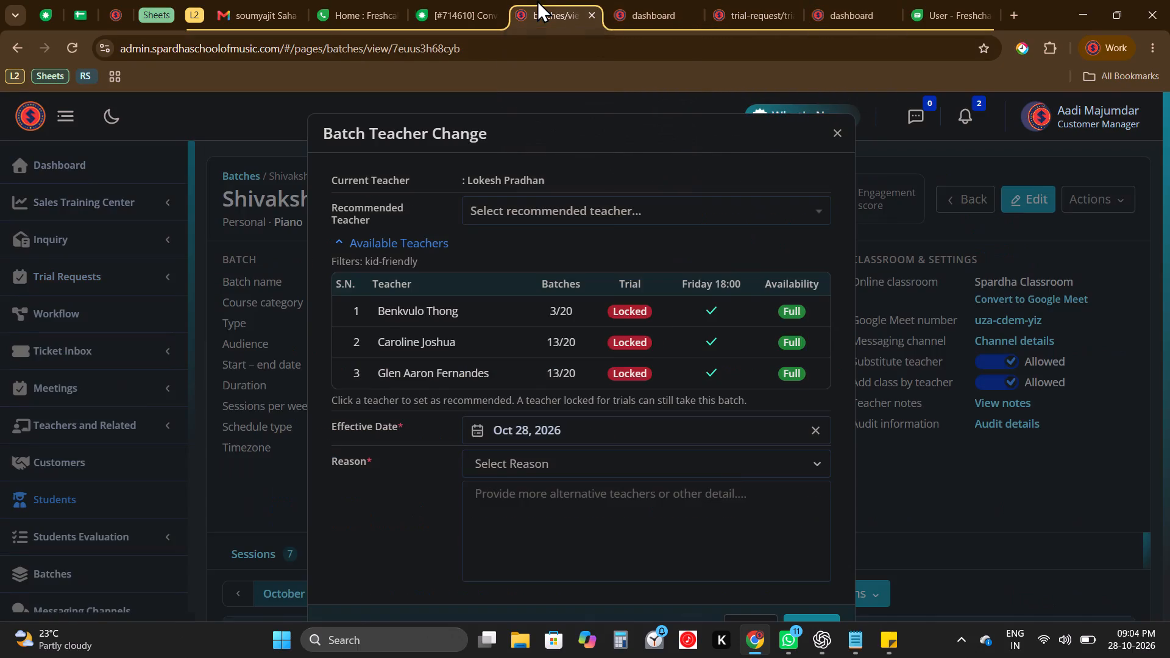
left_click(461, 0)
left_click(526, 0)
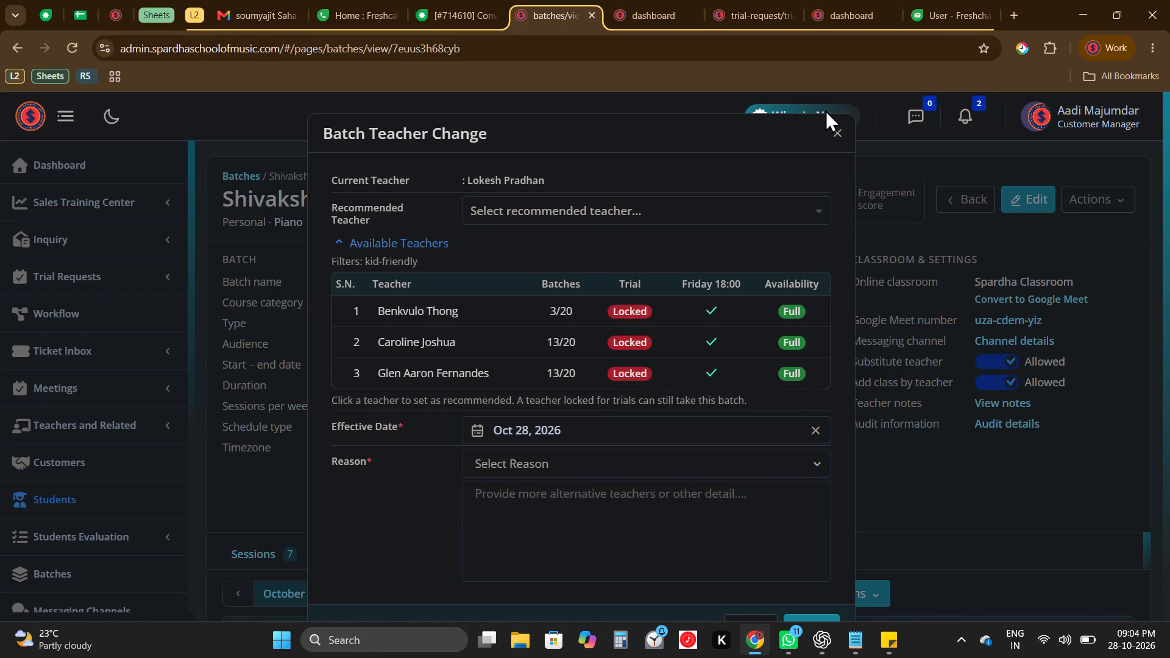
left_click(842, 129)
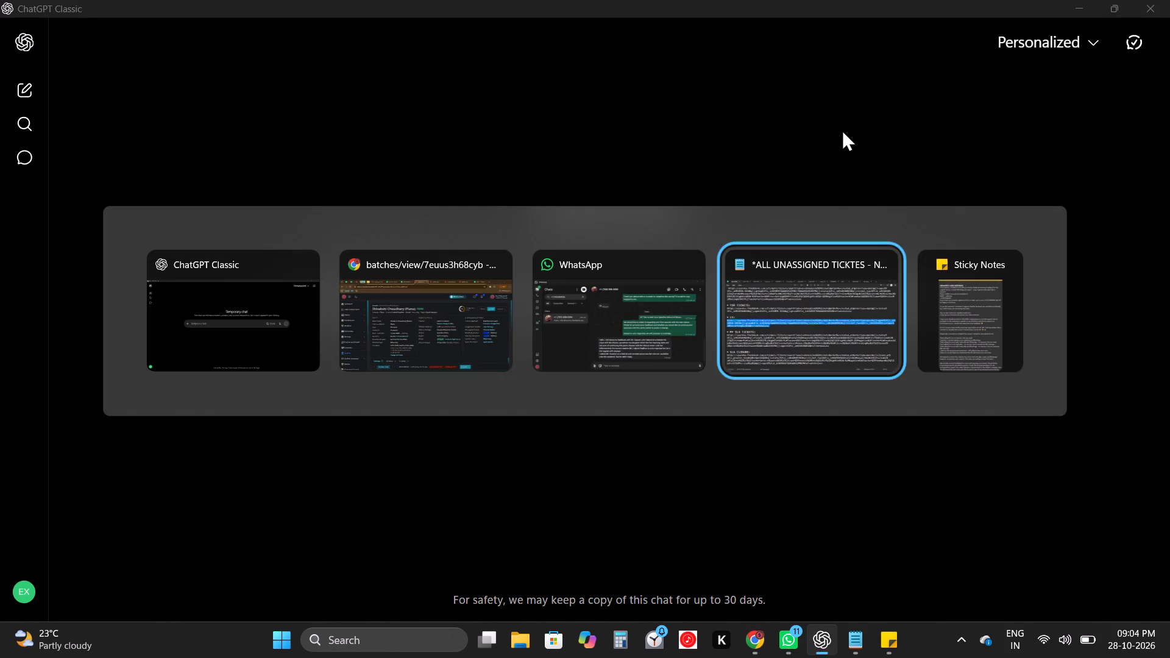
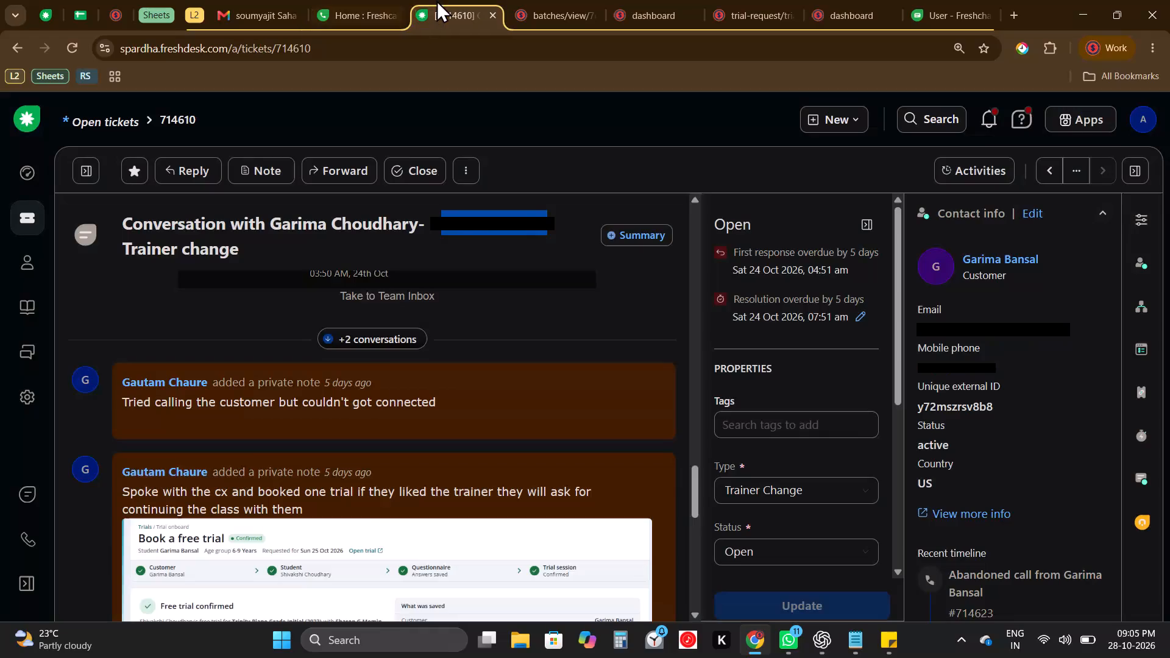
Start a private note on ticket 714610 mentioning the agent who booked the trial, with the text "Please look into it.".
scroll(373, 356, "down", 8)
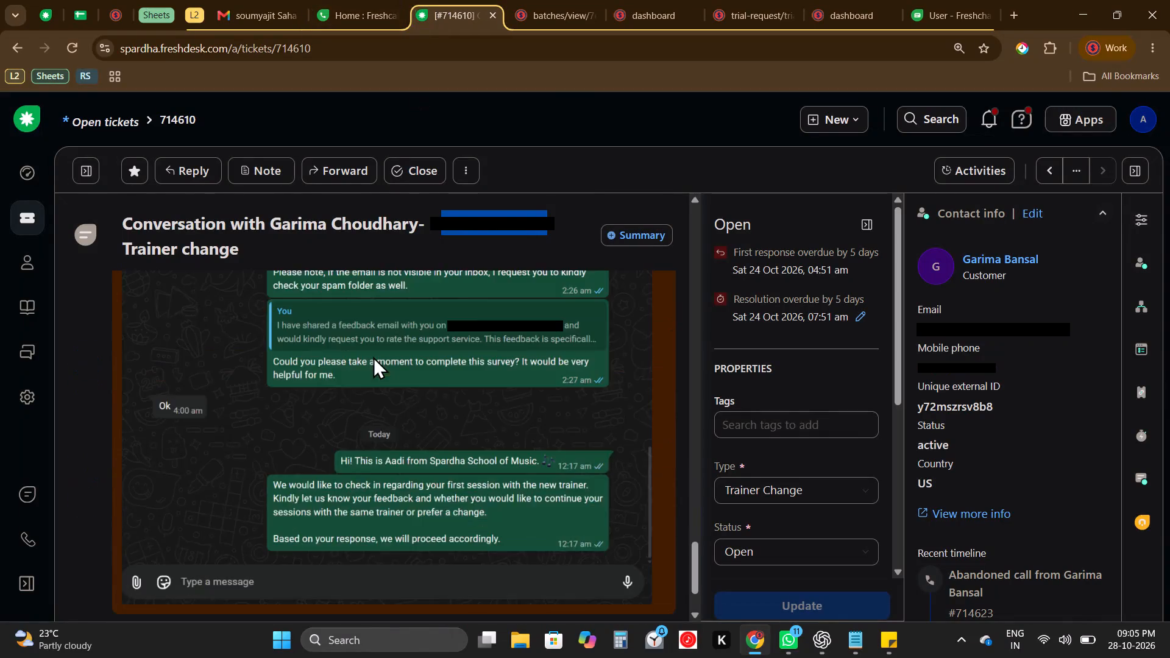
left_click(244, 545)
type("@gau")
scroll(244, 545, "up", 1)
key("Return")
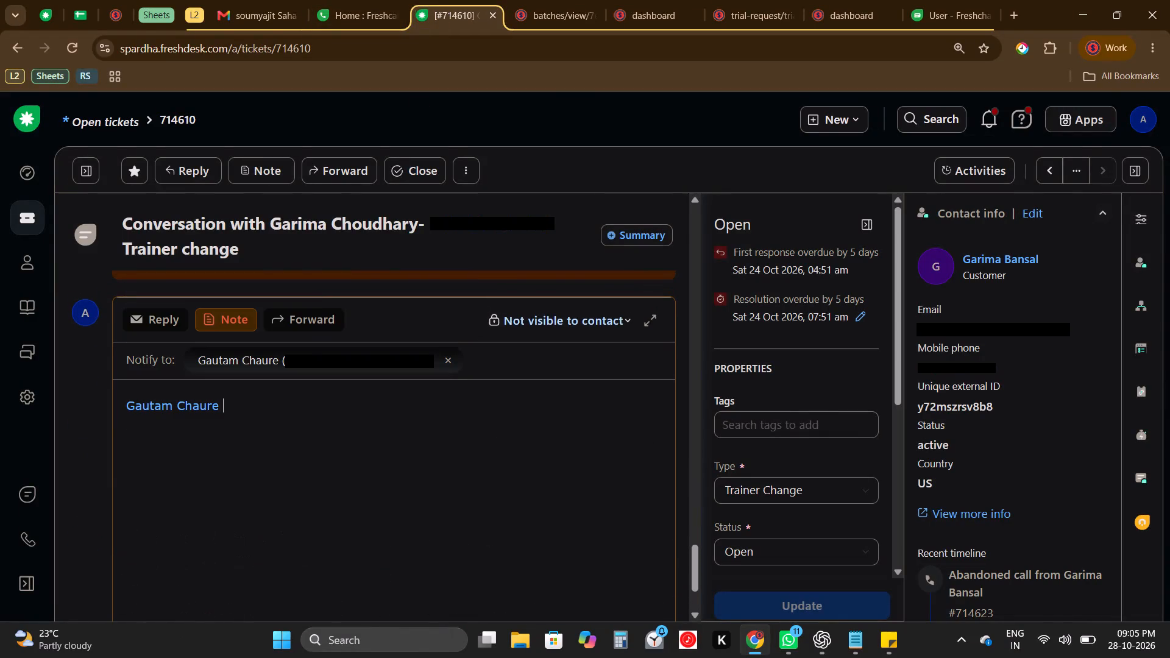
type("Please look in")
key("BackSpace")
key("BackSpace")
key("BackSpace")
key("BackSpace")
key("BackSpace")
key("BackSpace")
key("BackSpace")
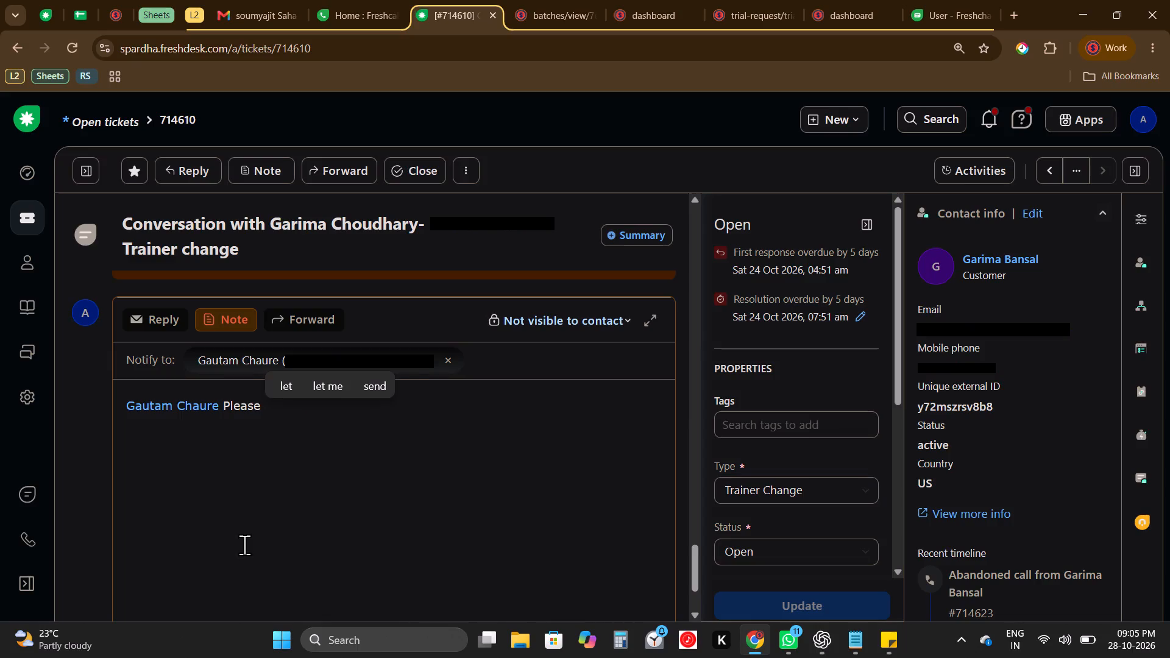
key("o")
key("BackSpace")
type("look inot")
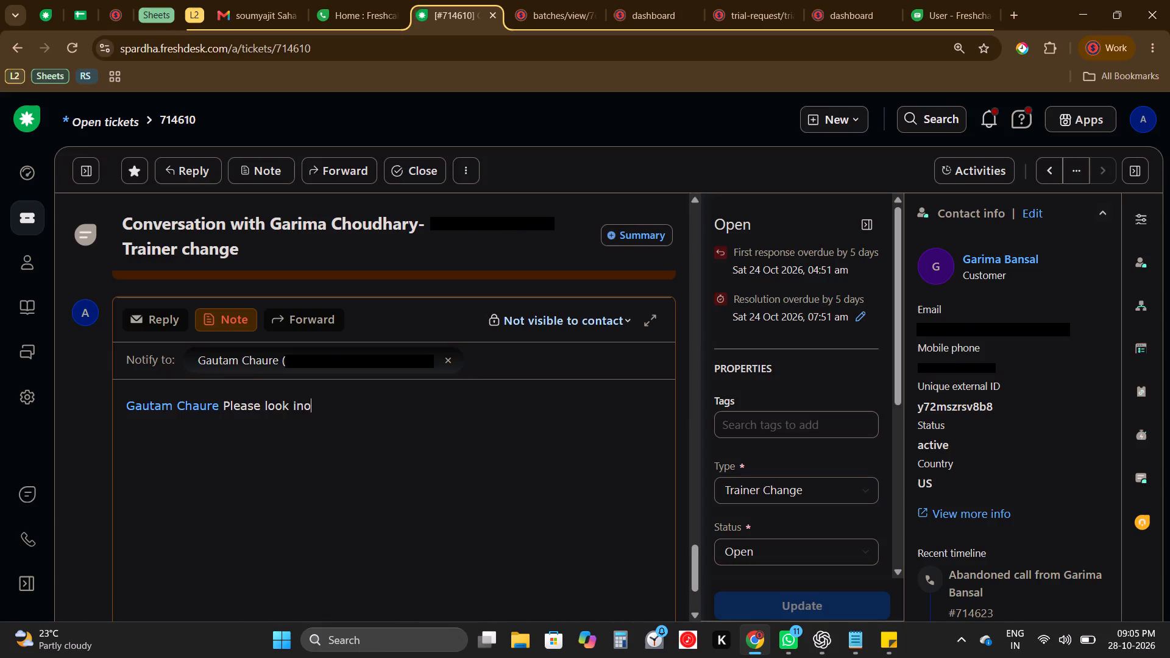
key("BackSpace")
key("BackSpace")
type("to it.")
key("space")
scroll(261, 433, "up", 4)
scroll(390, 366, "up", 4)
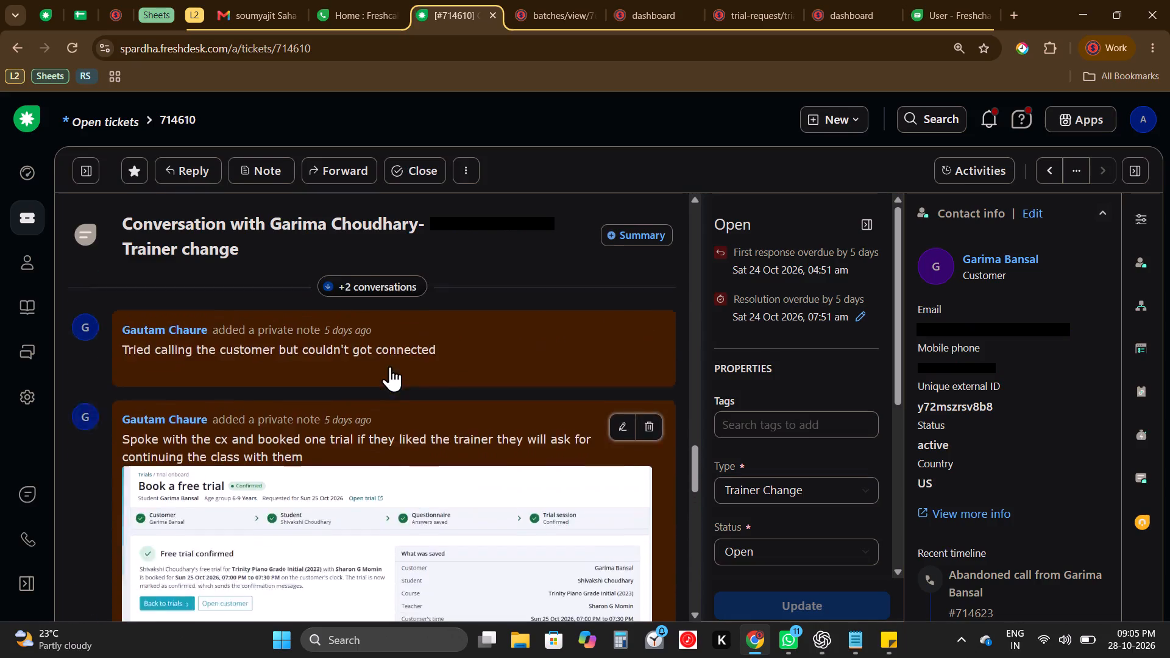
scroll(390, 366, "up", 1)
left_click(408, 346)
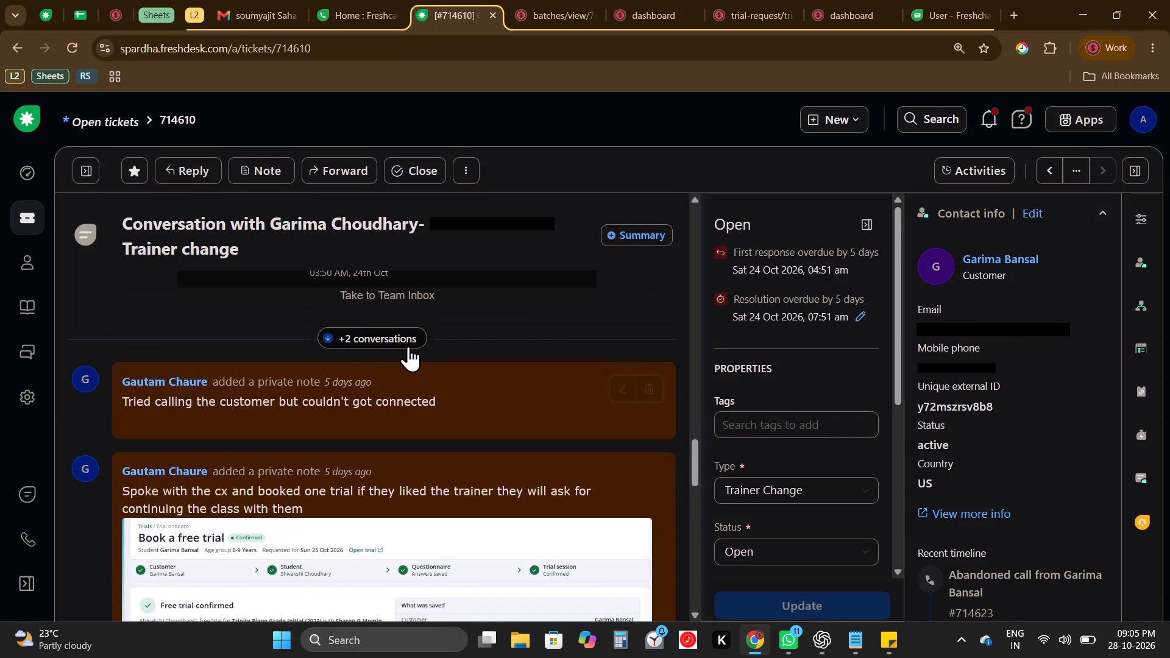
scroll(408, 346, "down", 1)
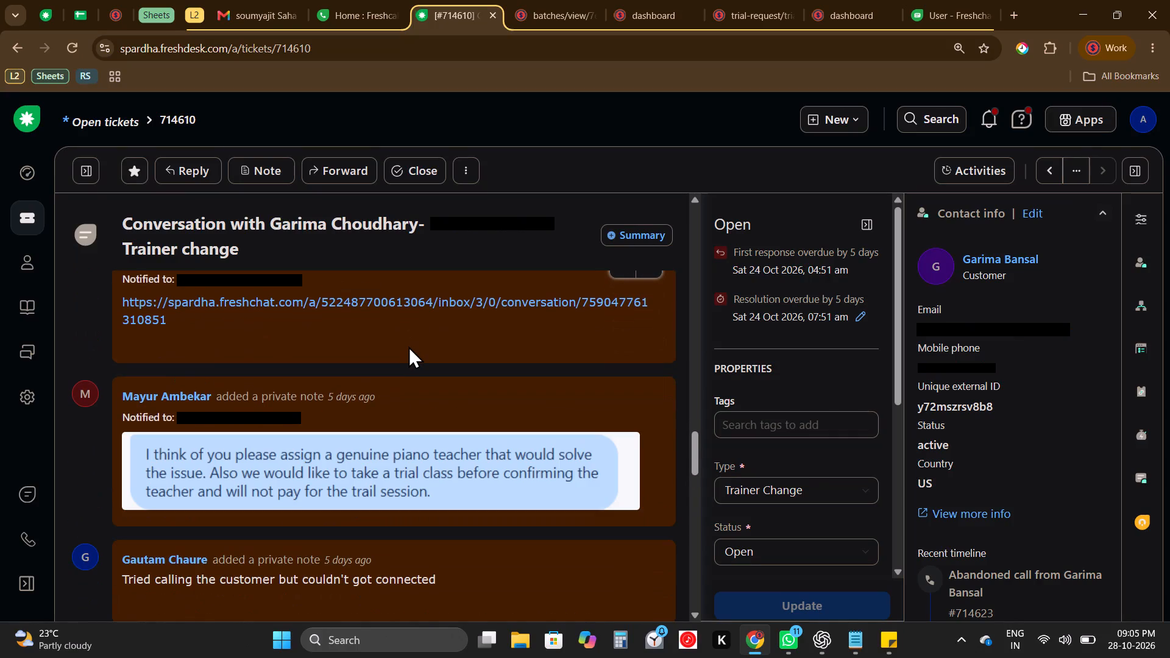
scroll(408, 346, "up", 2)
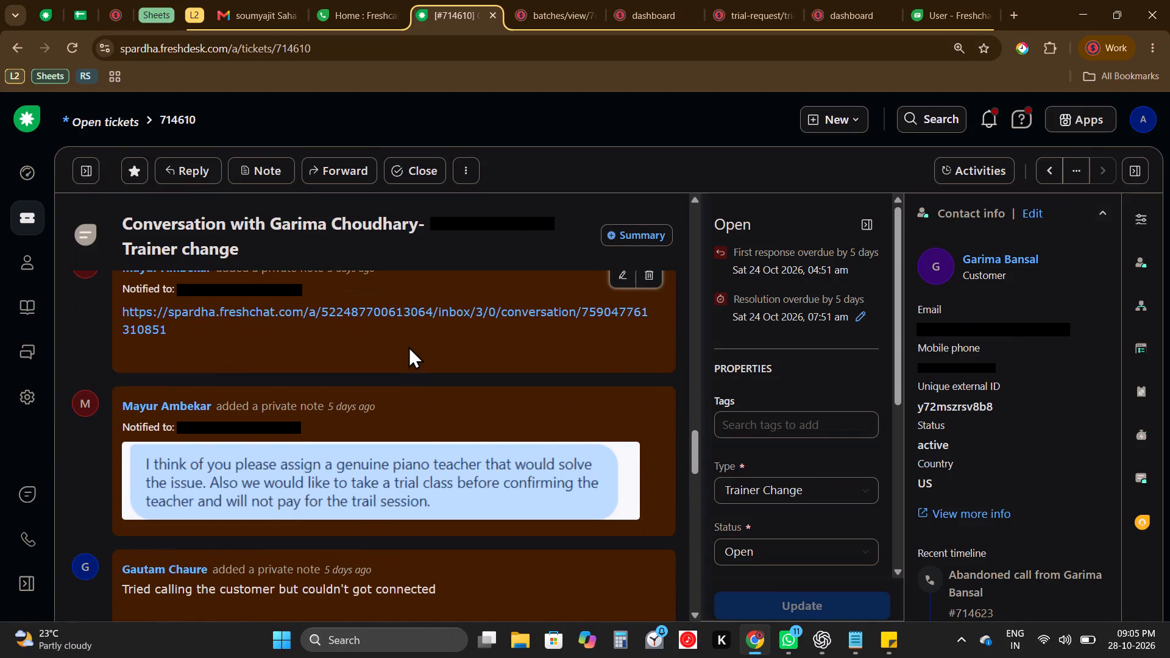
scroll(408, 346, "up", 5)
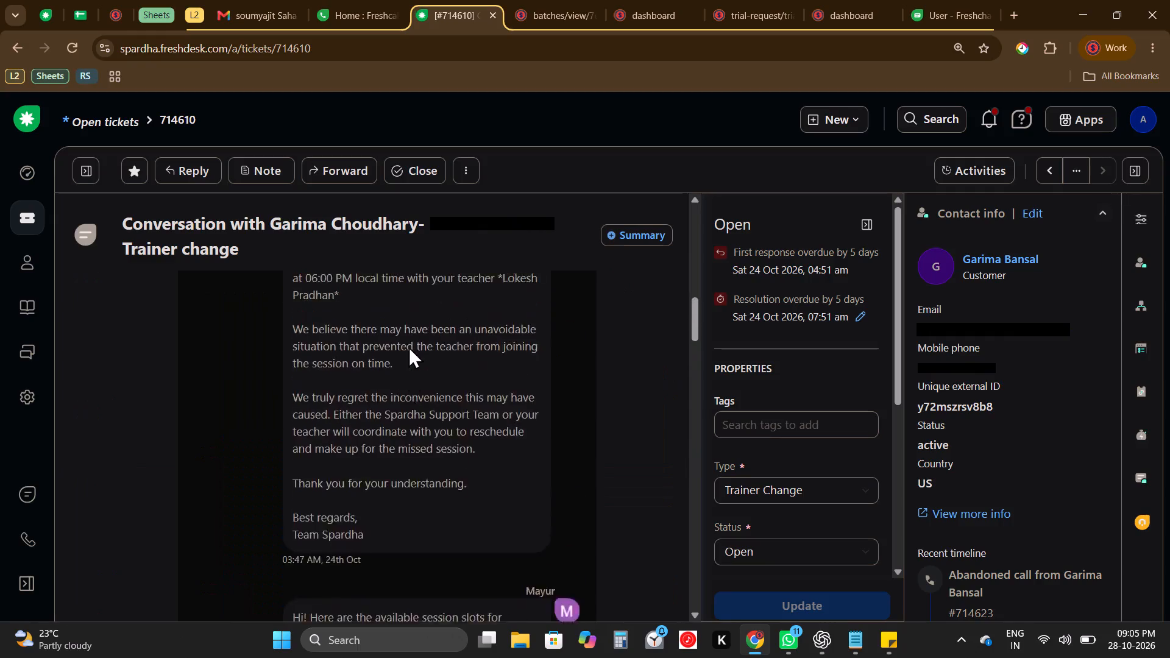
scroll(408, 346, "down", 20)
scroll(408, 346, "down", 4)
scroll(436, 547, "up", 1)
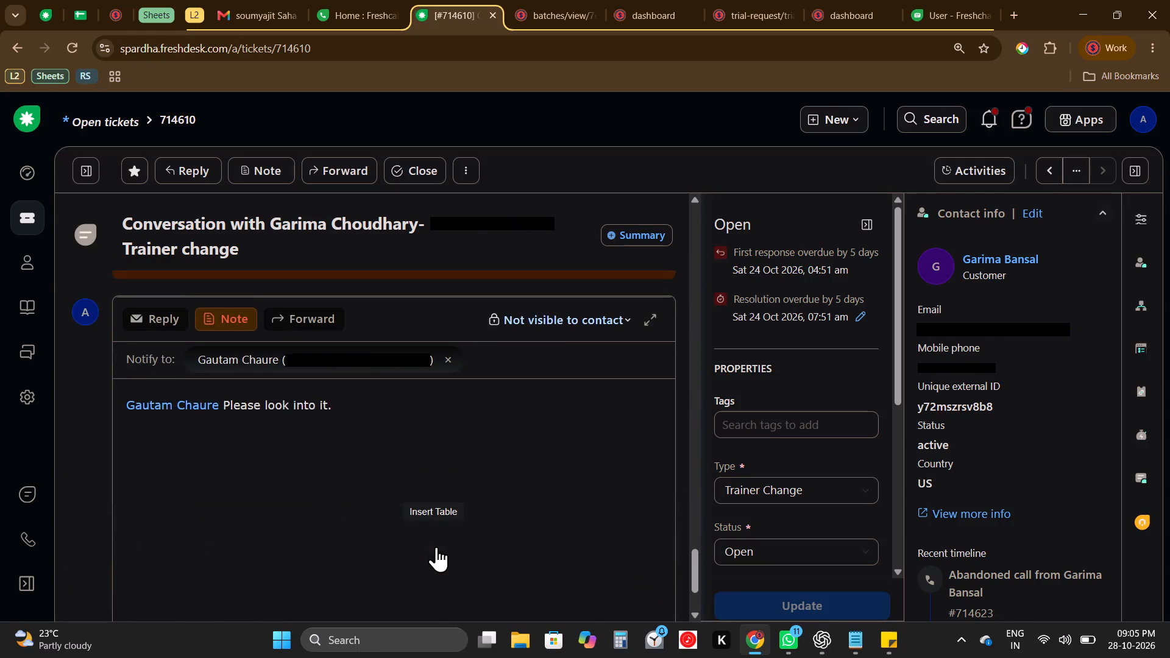
Extend the note, asking the agent to say if already connected with the cx, since multiple people connecting for the same issue would be annoying.
left_click(491, 434)
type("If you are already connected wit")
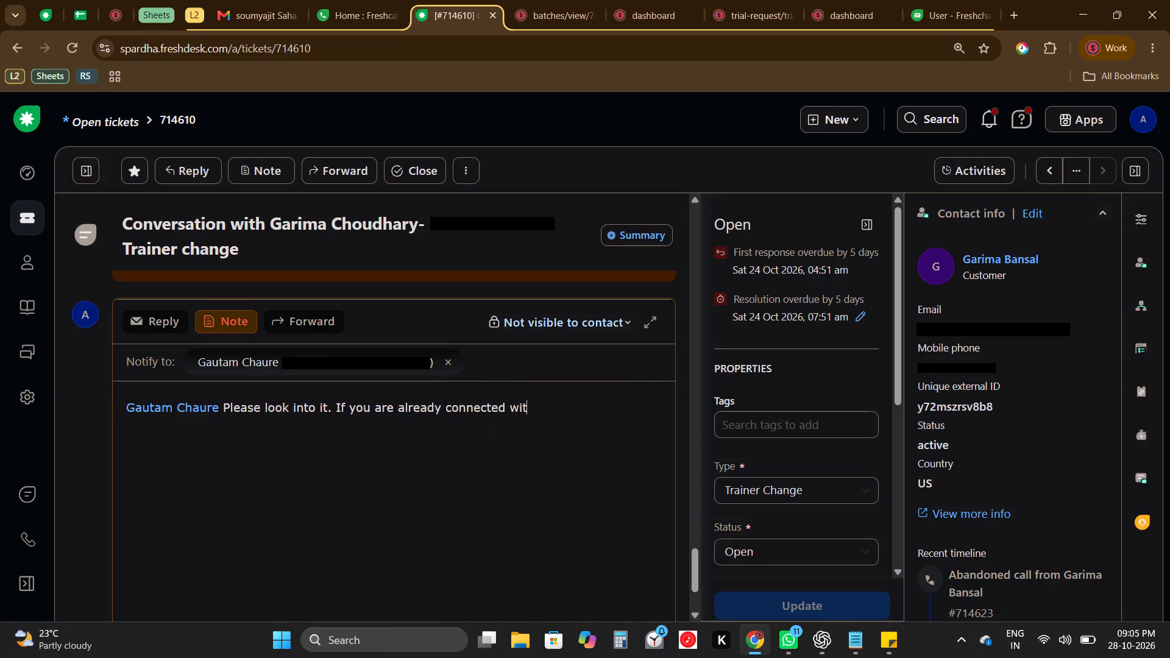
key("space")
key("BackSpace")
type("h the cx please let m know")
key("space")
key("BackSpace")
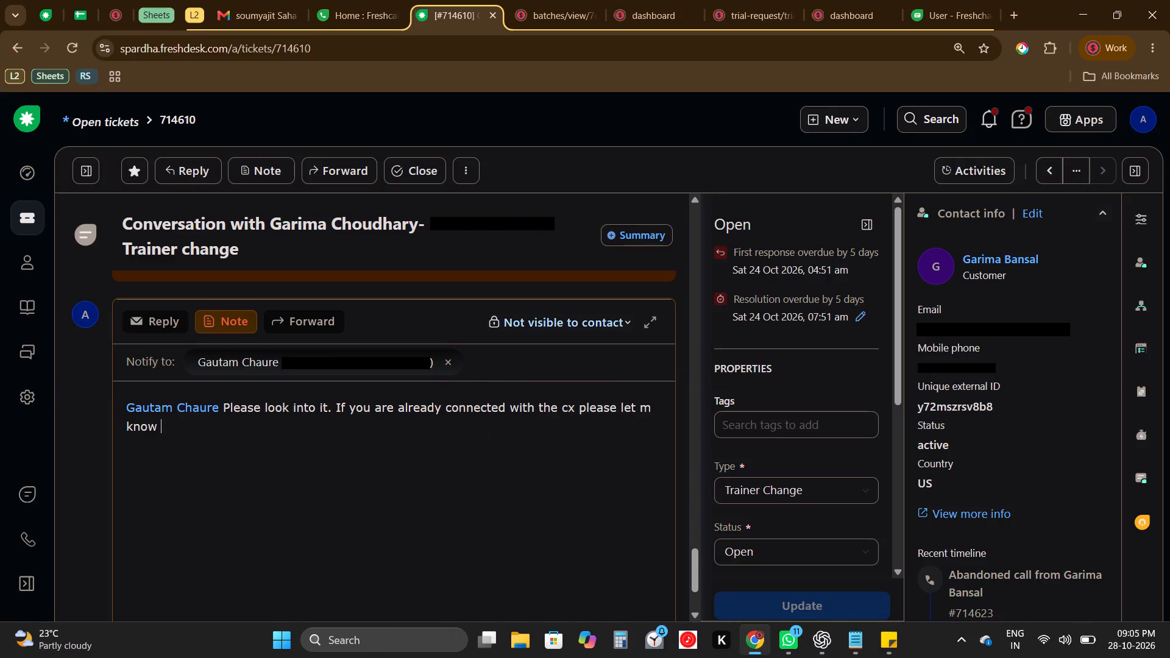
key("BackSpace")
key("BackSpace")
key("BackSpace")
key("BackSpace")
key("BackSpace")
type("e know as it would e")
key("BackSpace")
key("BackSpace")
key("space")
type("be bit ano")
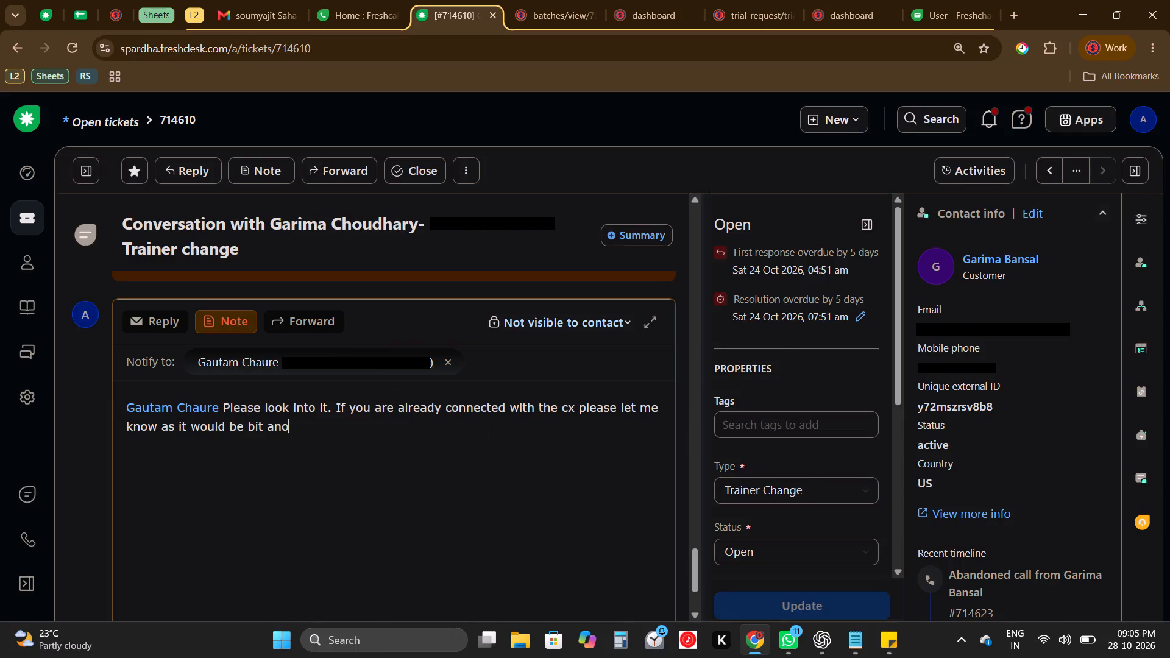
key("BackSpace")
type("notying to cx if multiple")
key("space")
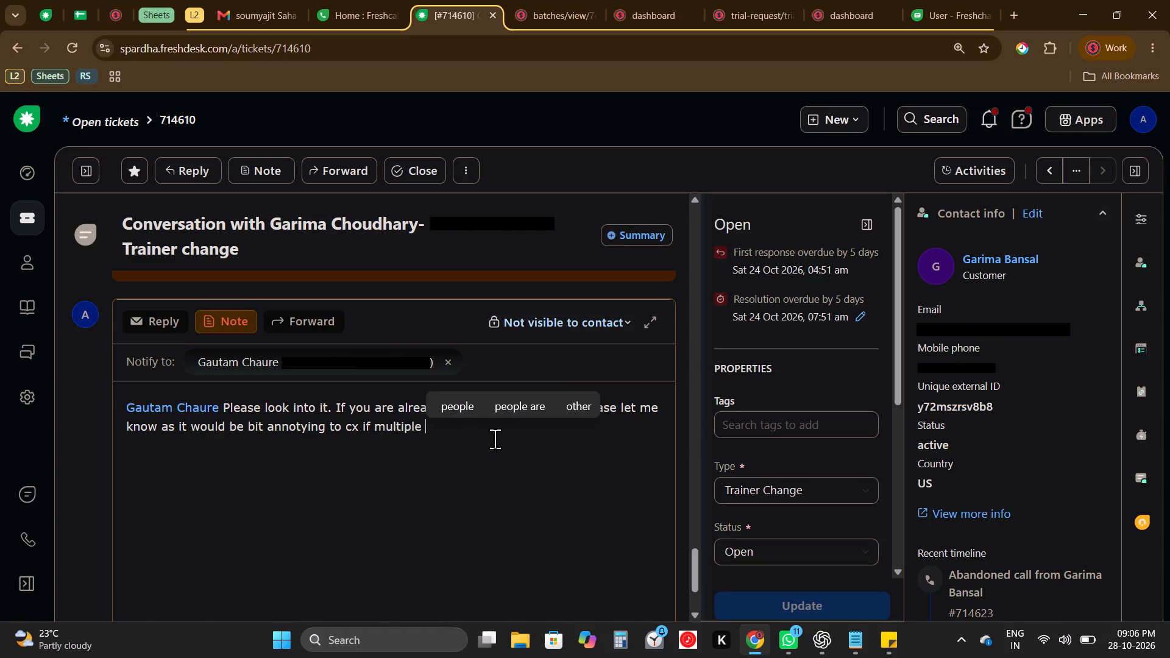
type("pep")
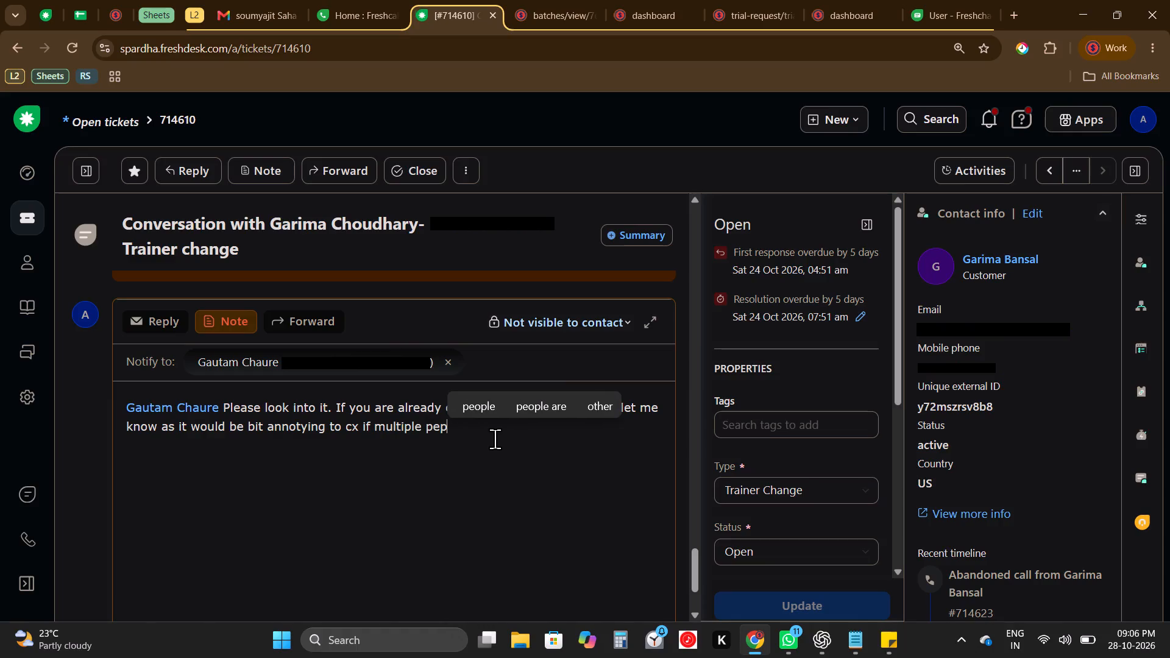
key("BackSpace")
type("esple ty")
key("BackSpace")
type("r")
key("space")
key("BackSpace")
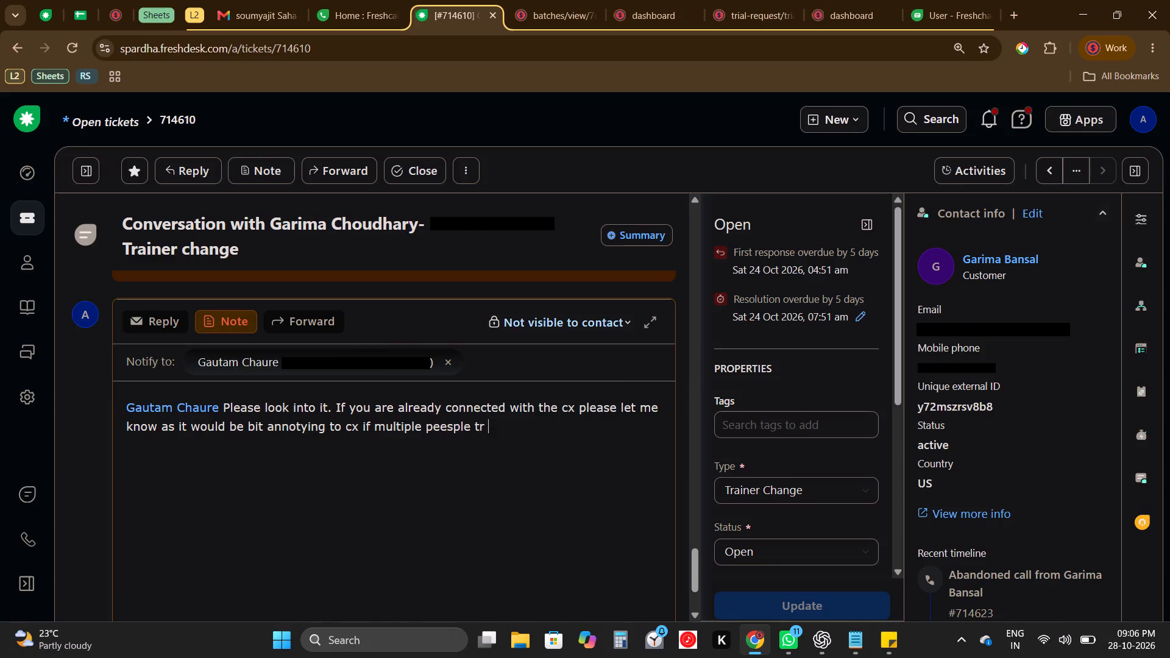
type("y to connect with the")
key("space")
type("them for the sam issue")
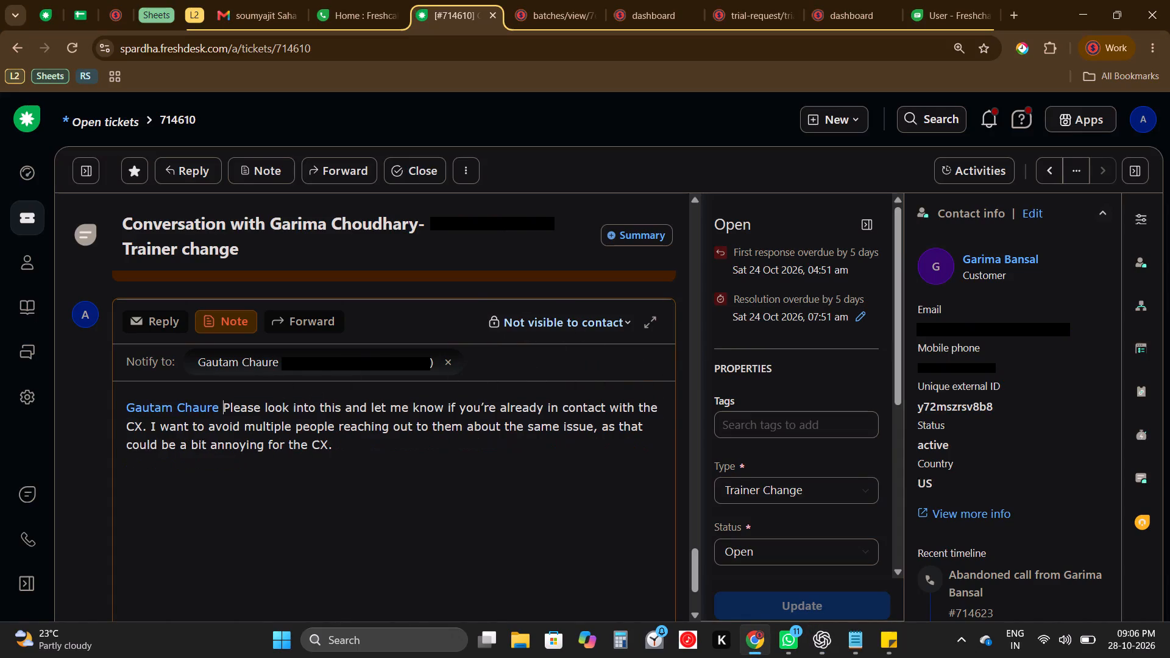
Change both mentions of the customer abbreviation in the polished private note to lowercase "cx".
double_click(317, 445)
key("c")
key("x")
double_click(129, 431)
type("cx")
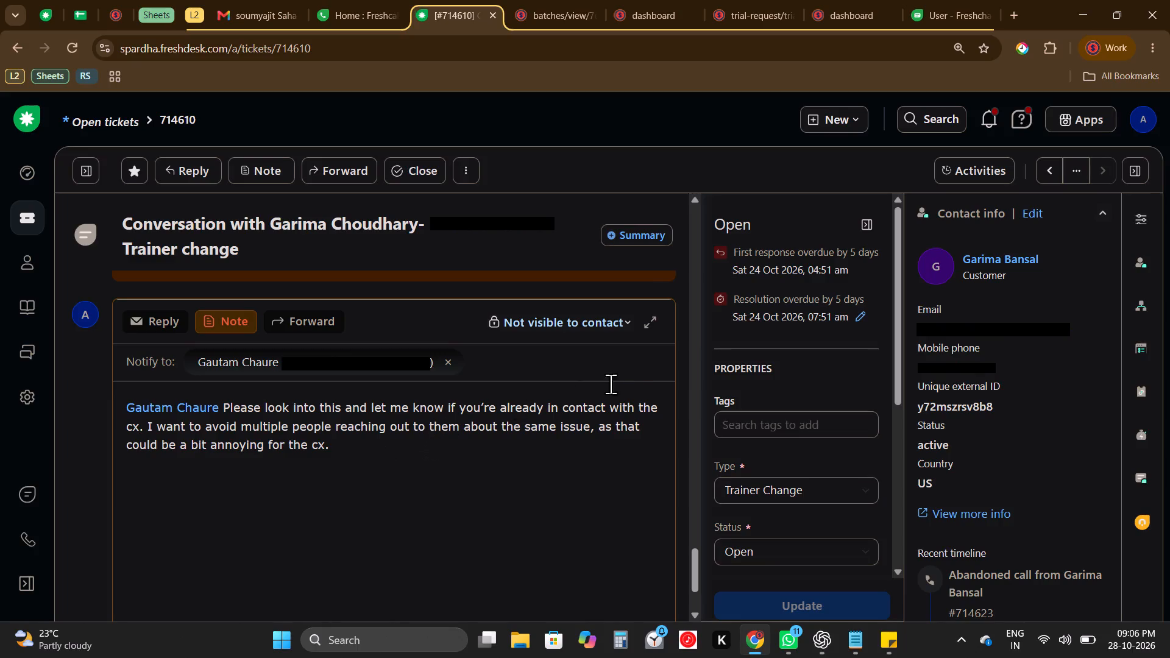
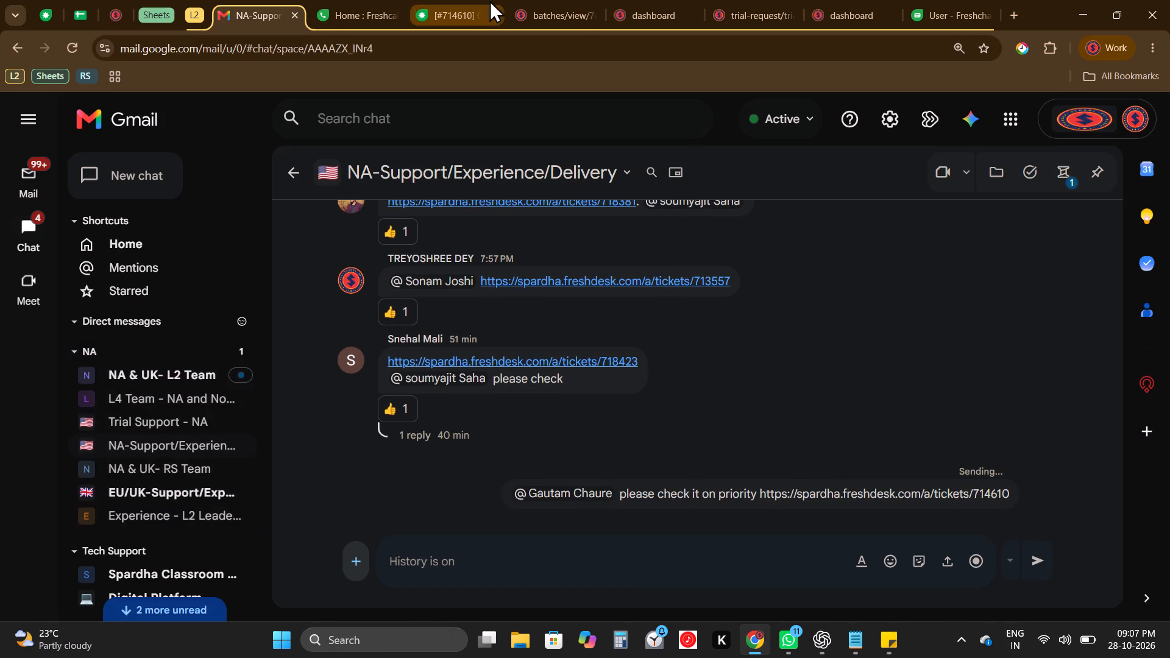
left_click(580, 0)
left_click(483, 0)
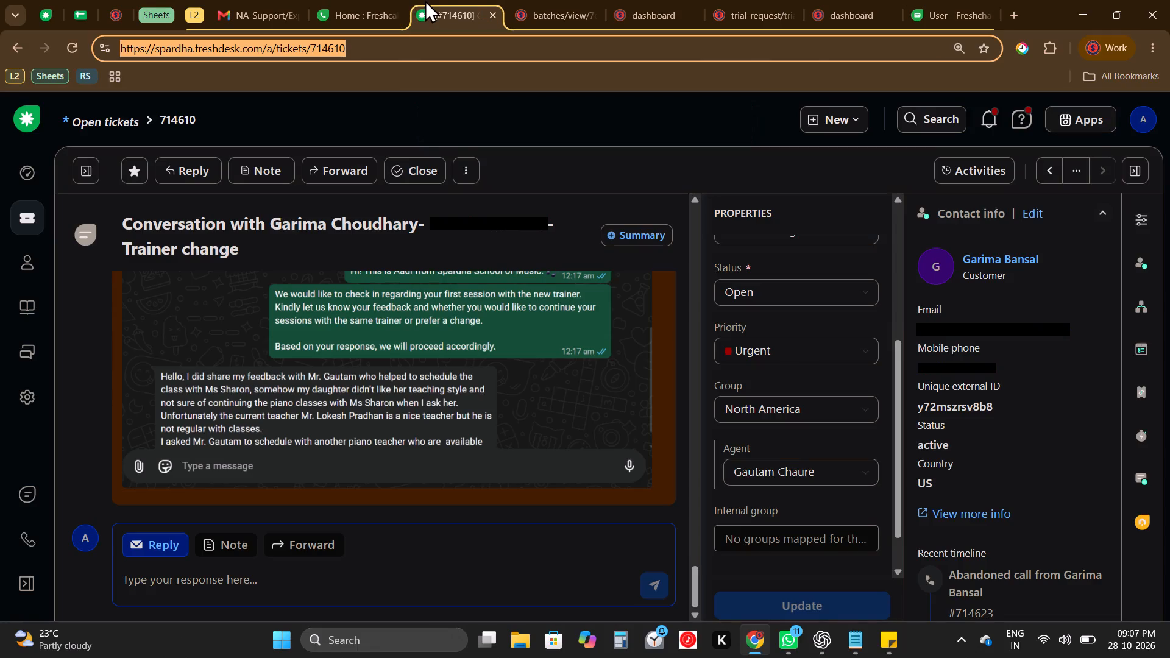
left_click(1054, 166)
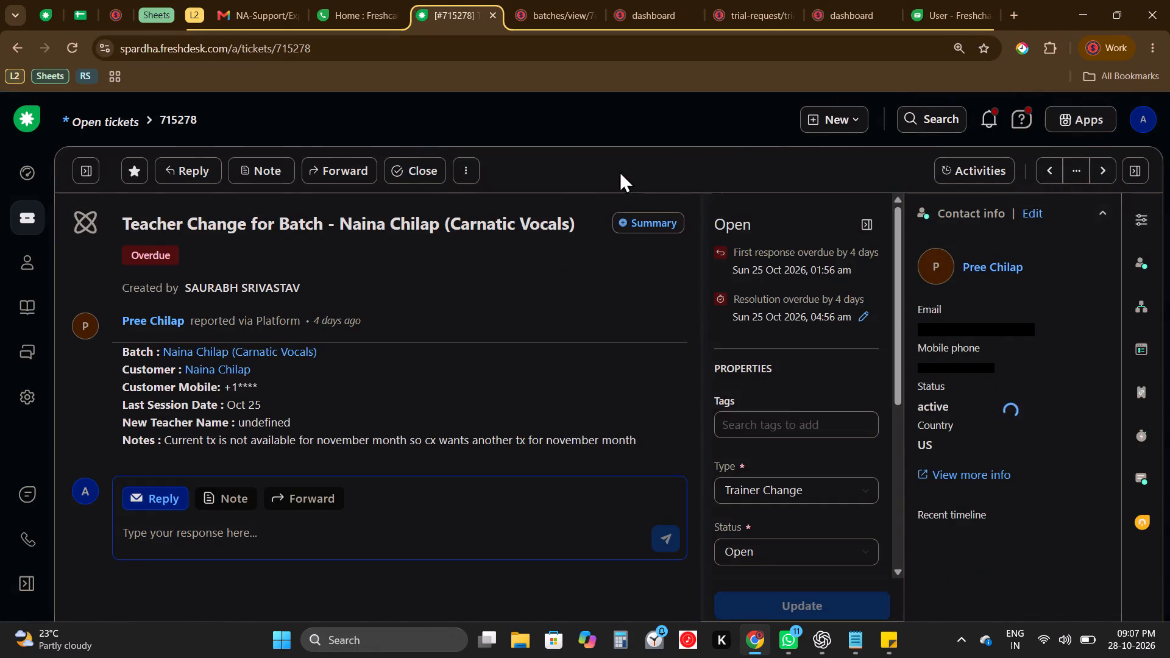
double_click(420, 440)
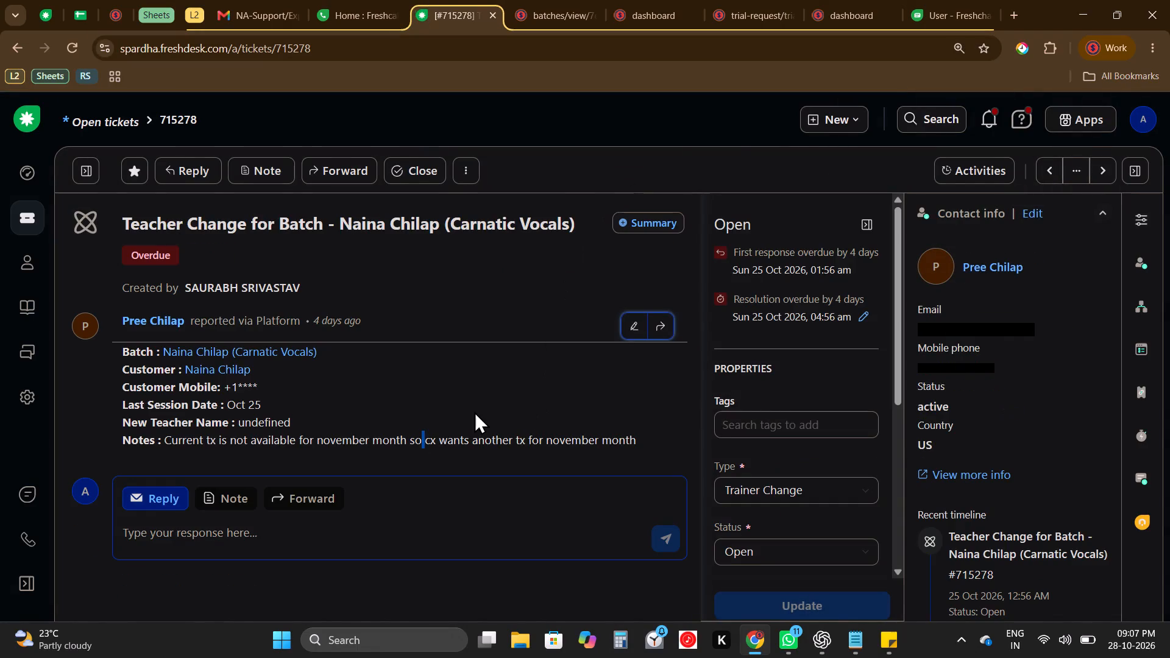
left_click(474, 411)
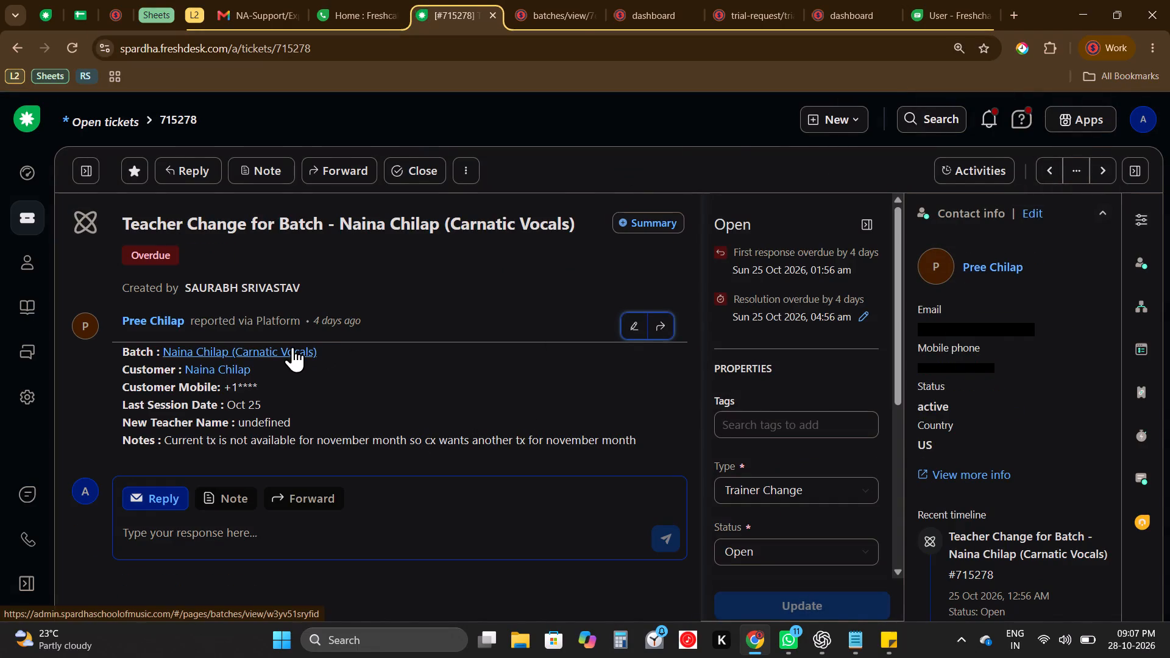
left_click(292, 347)
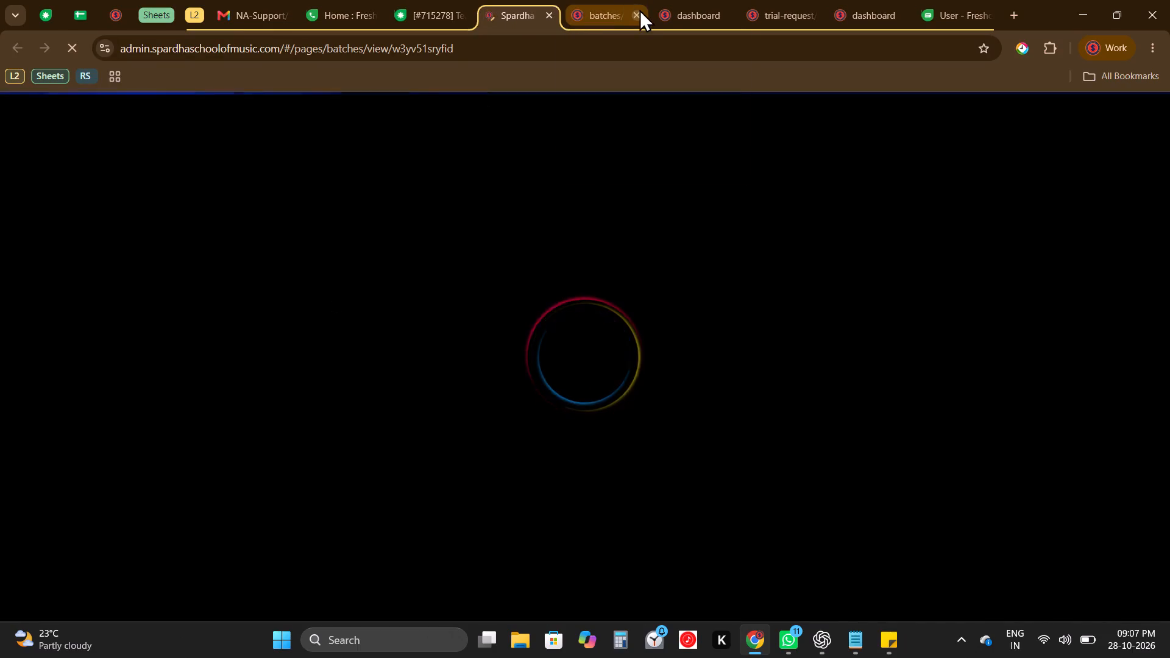
Copy the Carnatic Vocals batch's timezone and set the Teachers Allocation report's timezone to (UTC-05:00) Eastern Time (USA).
left_click(639, 9)
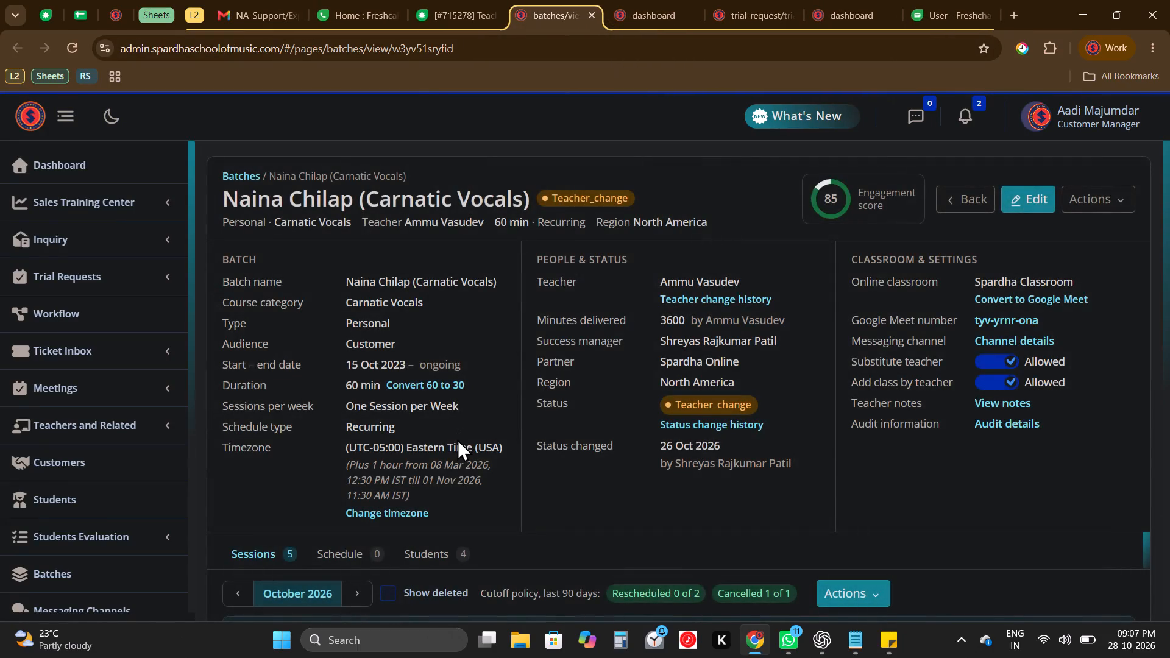
triple_click(458, 439)
key("ctrl+c")
scroll(535, 453, "down", 6)
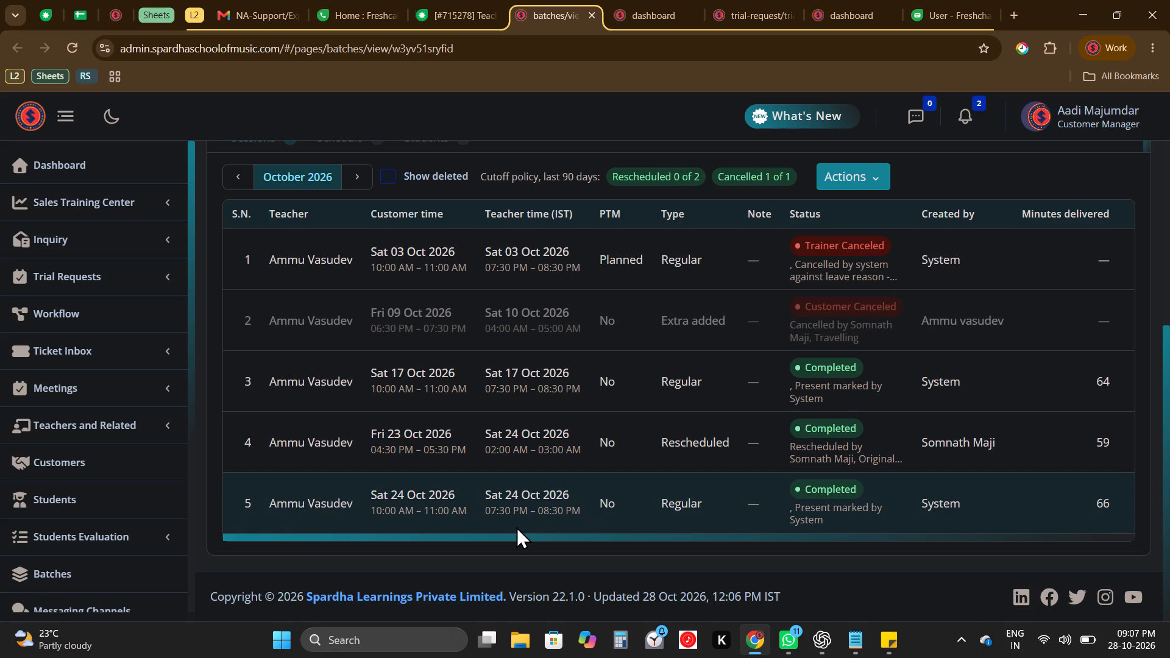
left_click(615, 0)
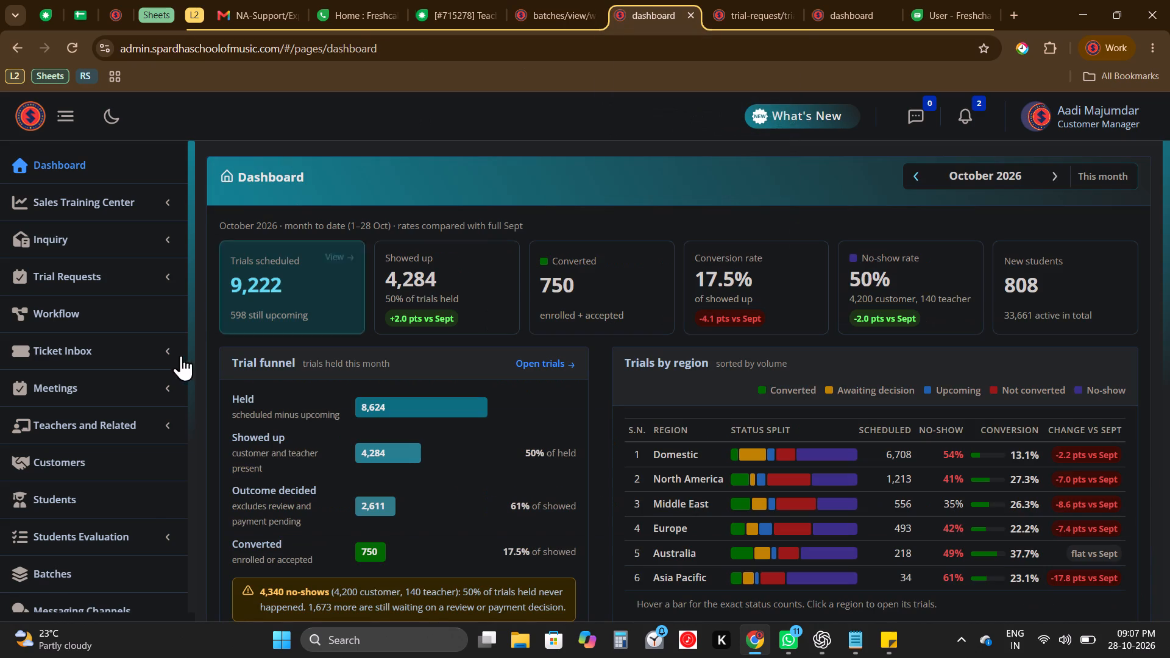
scroll(132, 551, "down", 1)
left_click(100, 571)
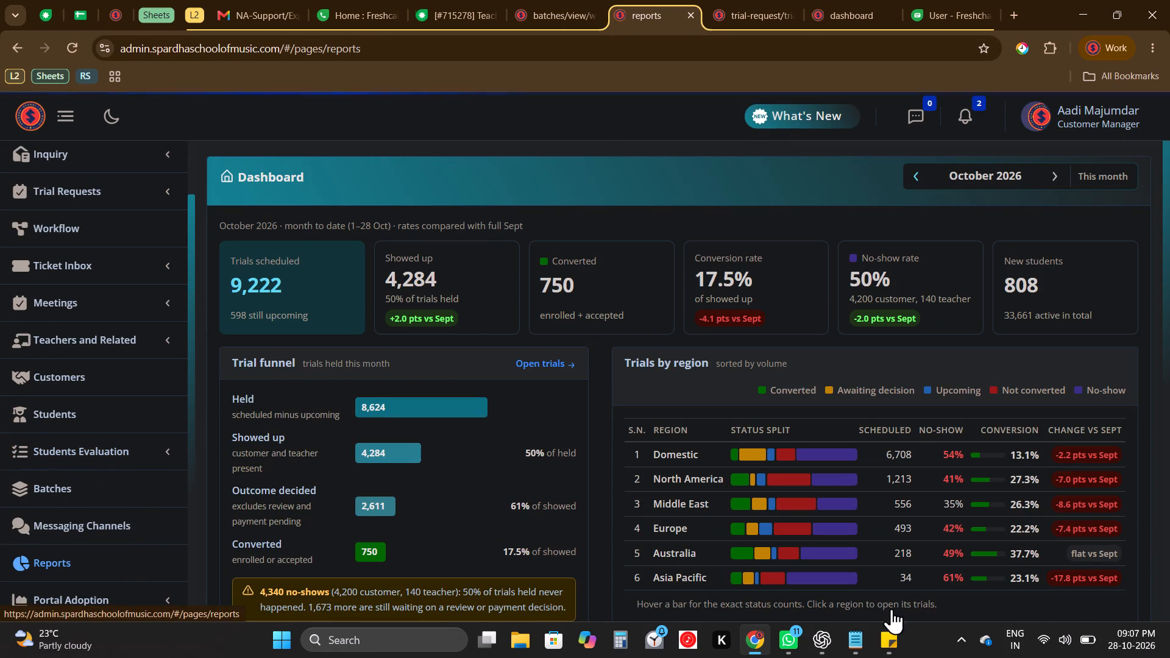
left_click(952, 631)
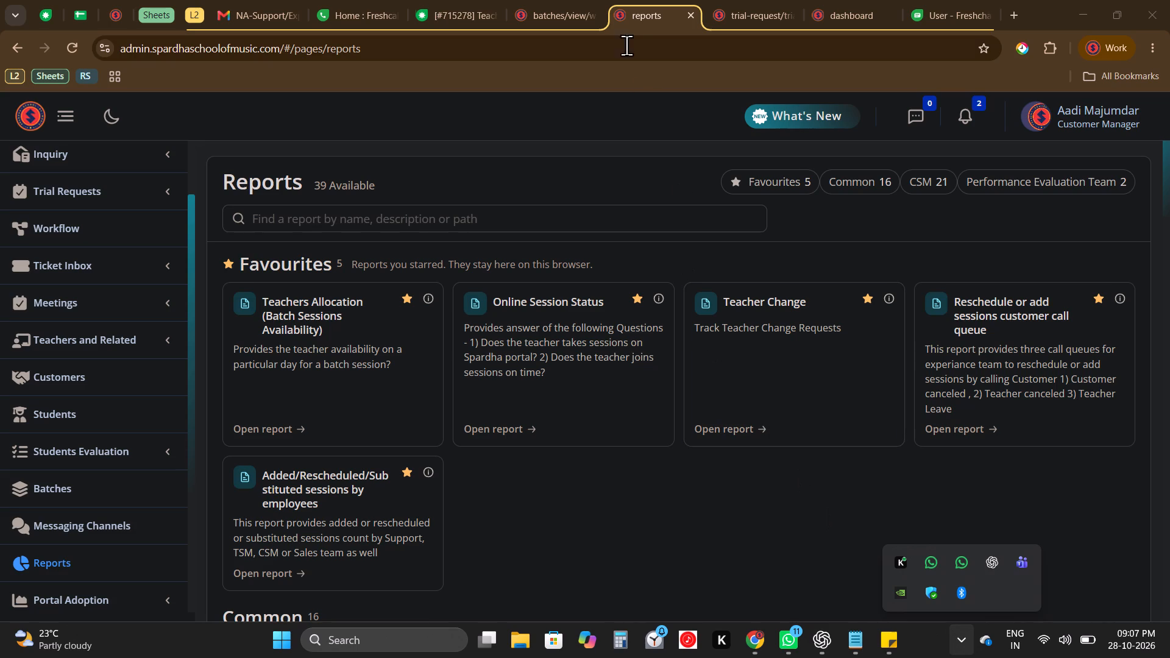
left_click(365, 359)
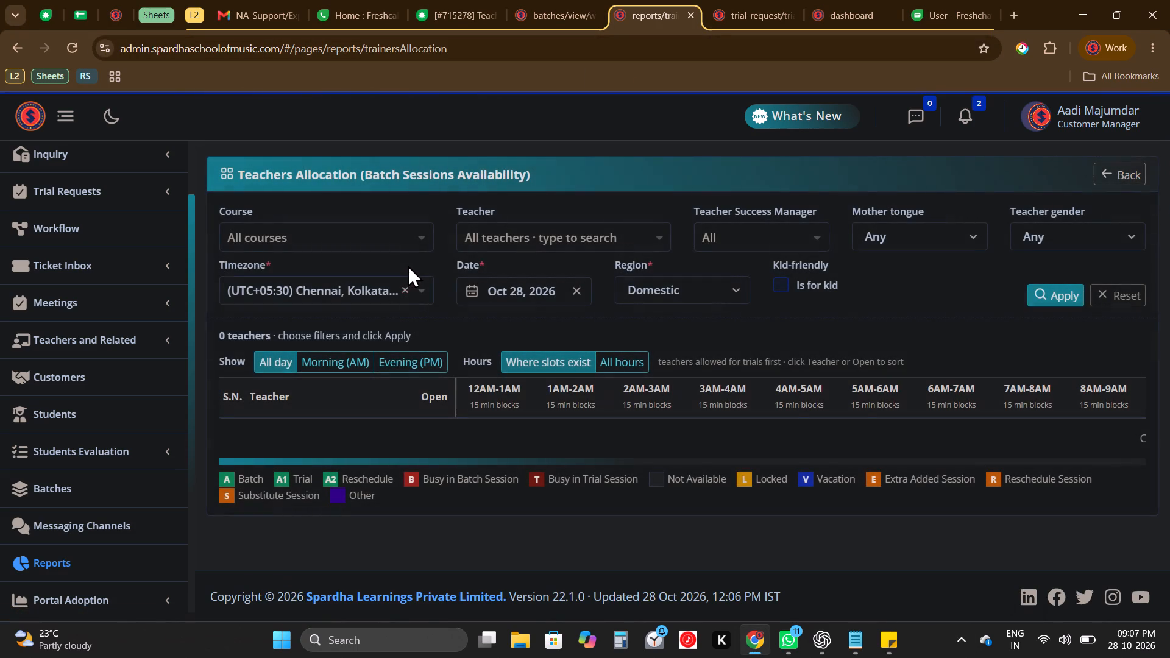
left_click(408, 274)
key("ctrl+v")
left_click(414, 286)
key("ctrl+v")
key("ctrl+Return")
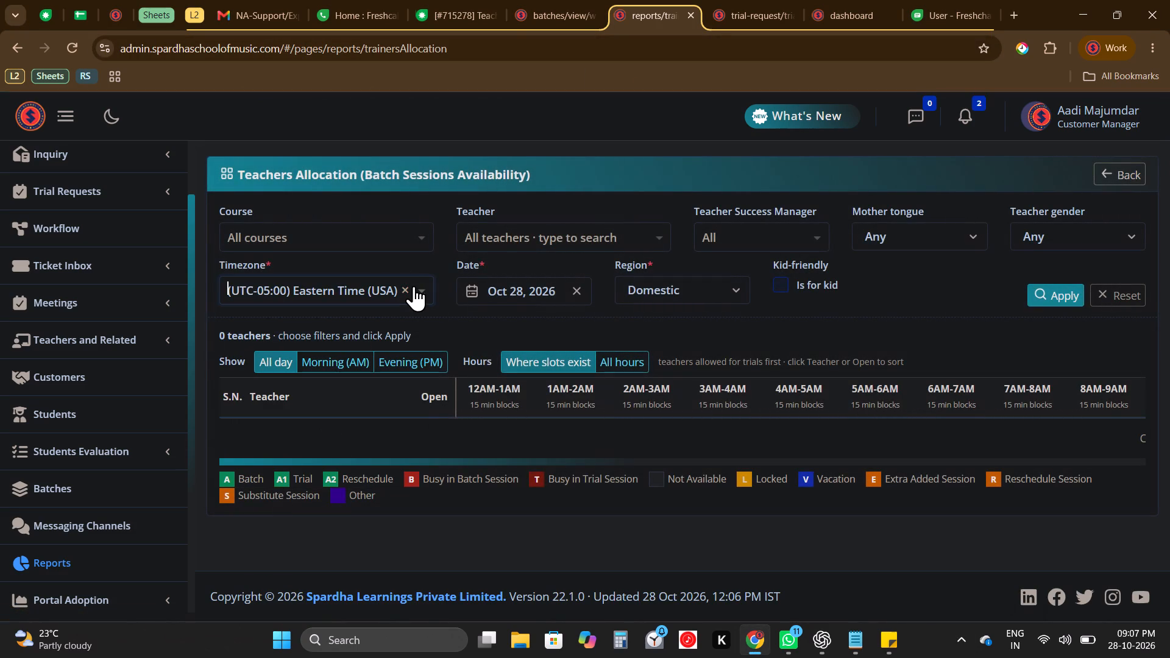
Copy the batch student's active course and set the report's course filter to Carnatic Vocal Classical Intermediate Method Book 2.
left_click(602, 0)
scroll(507, 236, "up", 1)
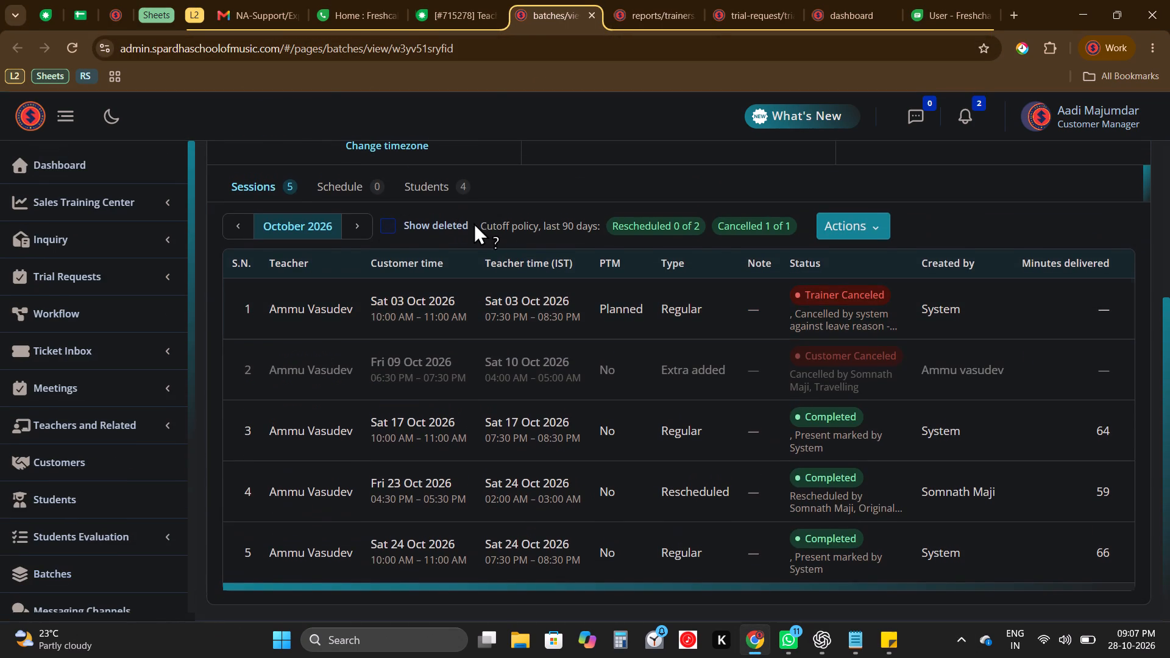
left_click(460, 191)
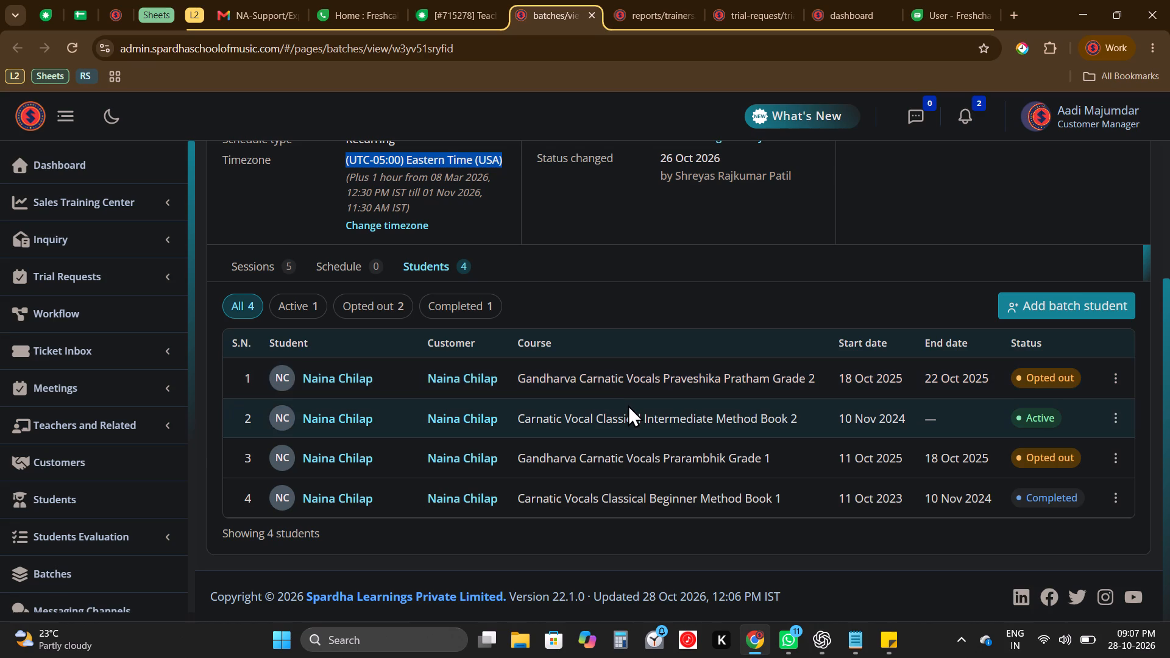
triple_click(628, 405)
key("ctrl+c")
left_click(670, 0)
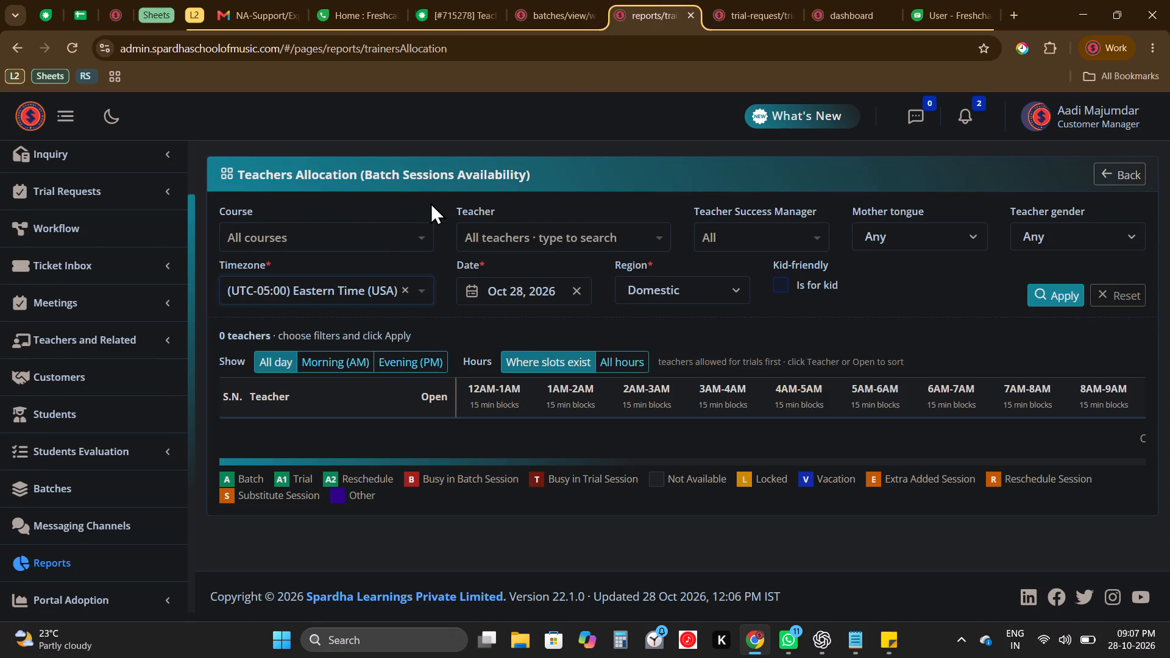
left_click(523, 232)
left_click(403, 234)
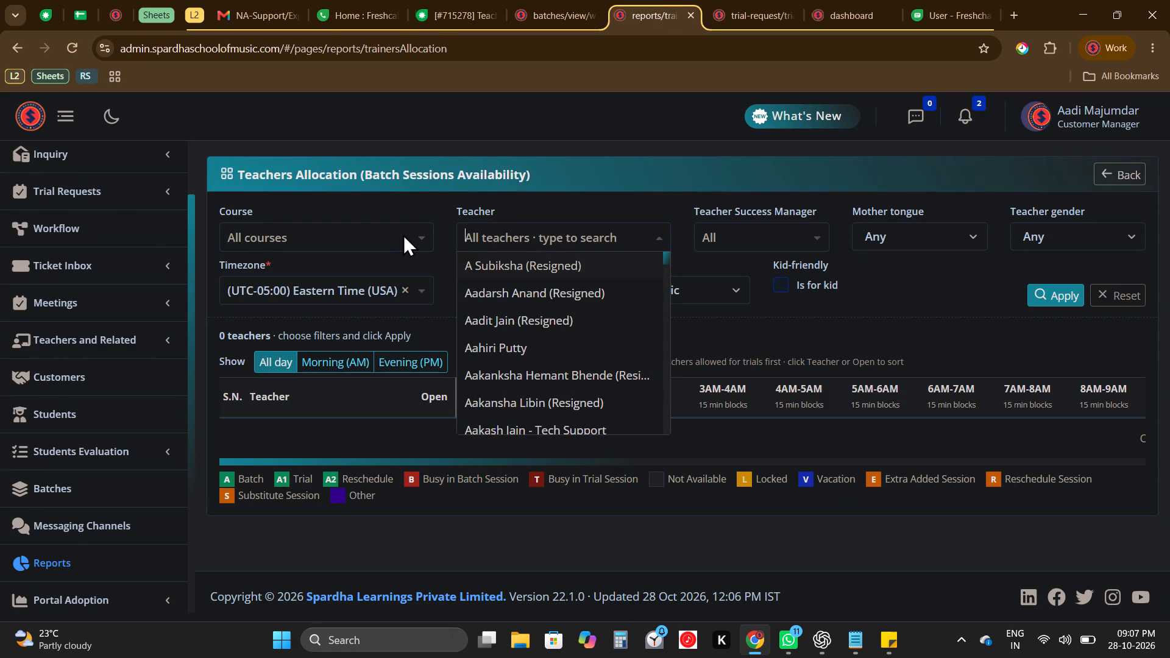
key("ctrl+v")
key("Return")
Set the report's region to North America and its date to Nov 7, 2026, and apply the filters.
left_click(712, 304)
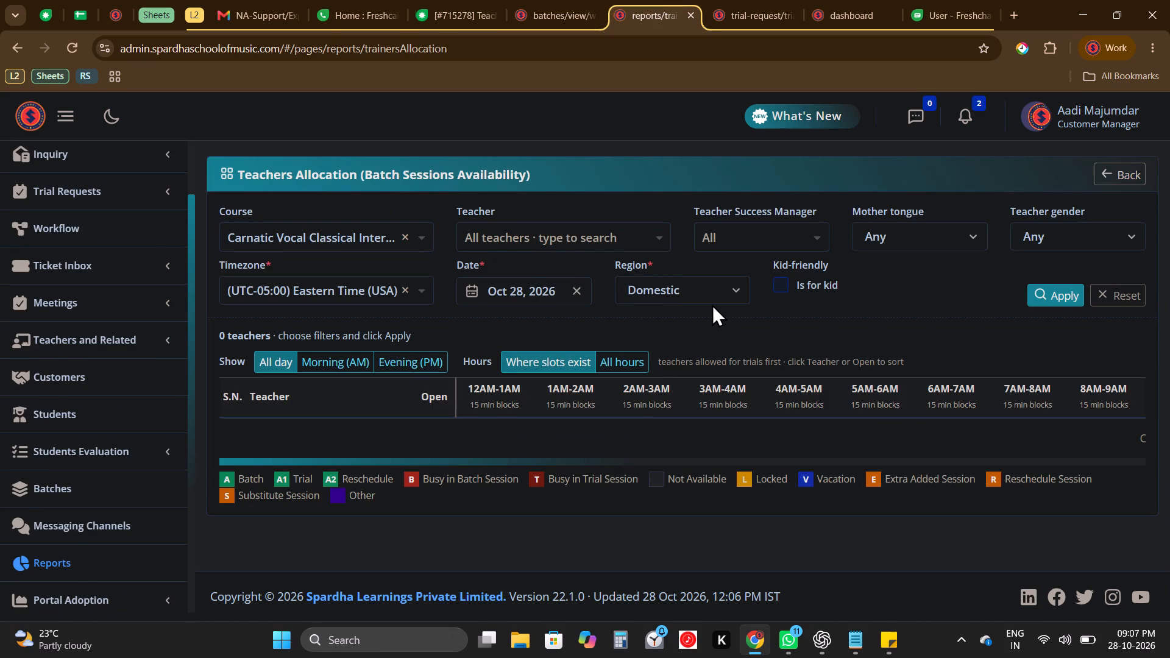
left_click(709, 291)
key("Down")
key("Return")
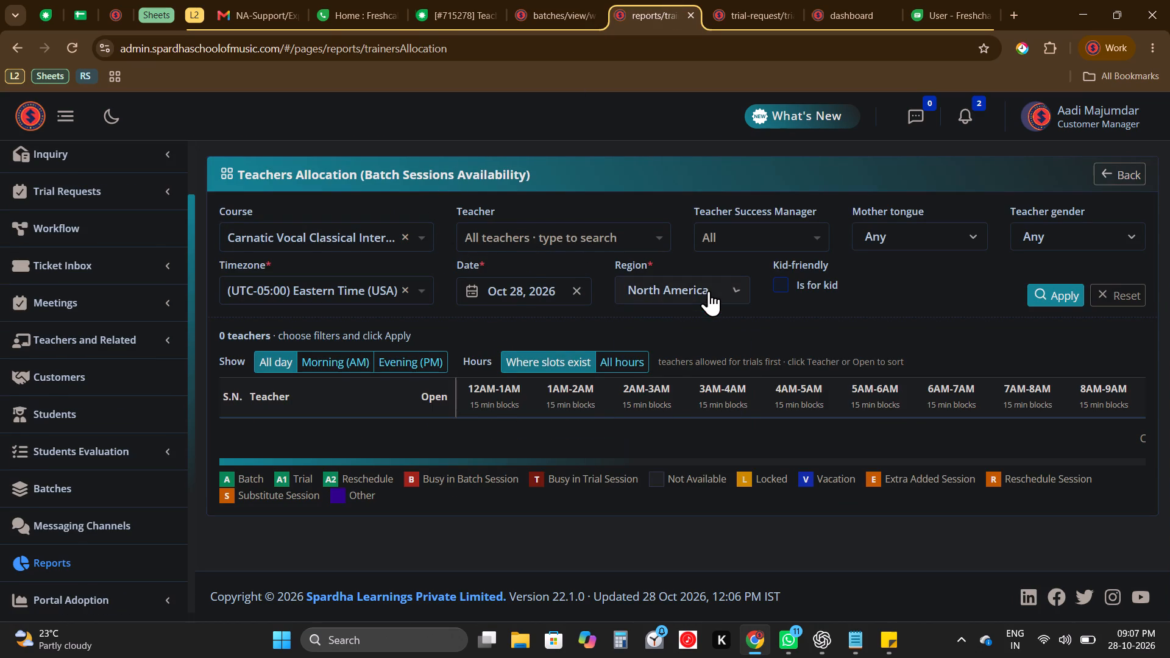
left_click(511, 302)
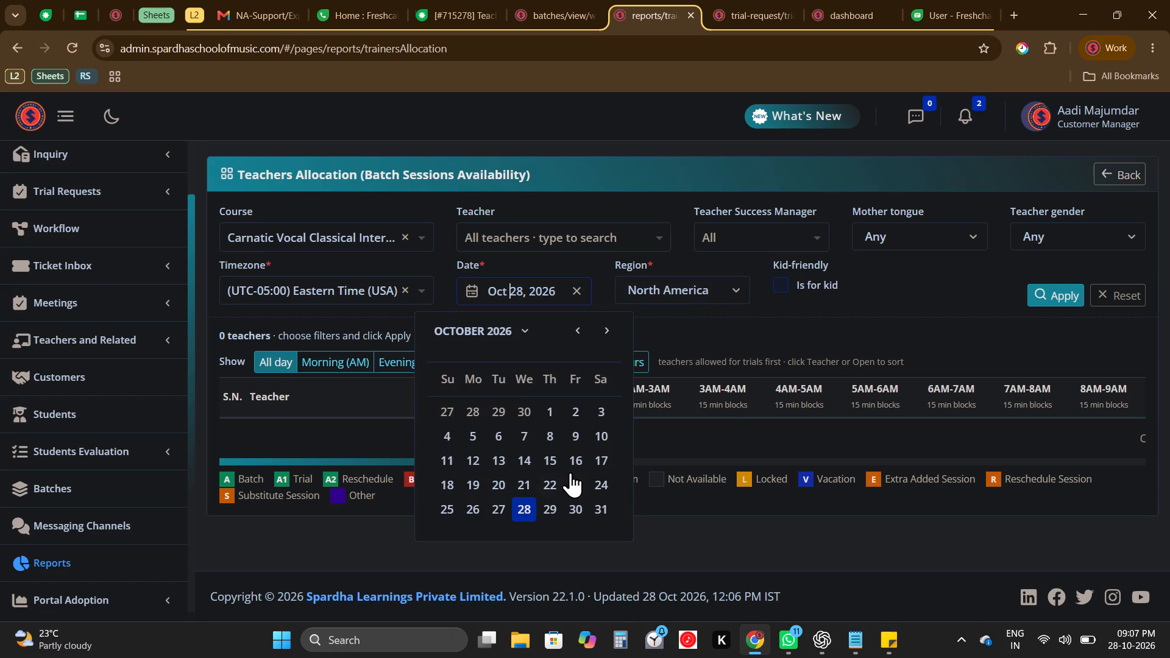
left_click(609, 509)
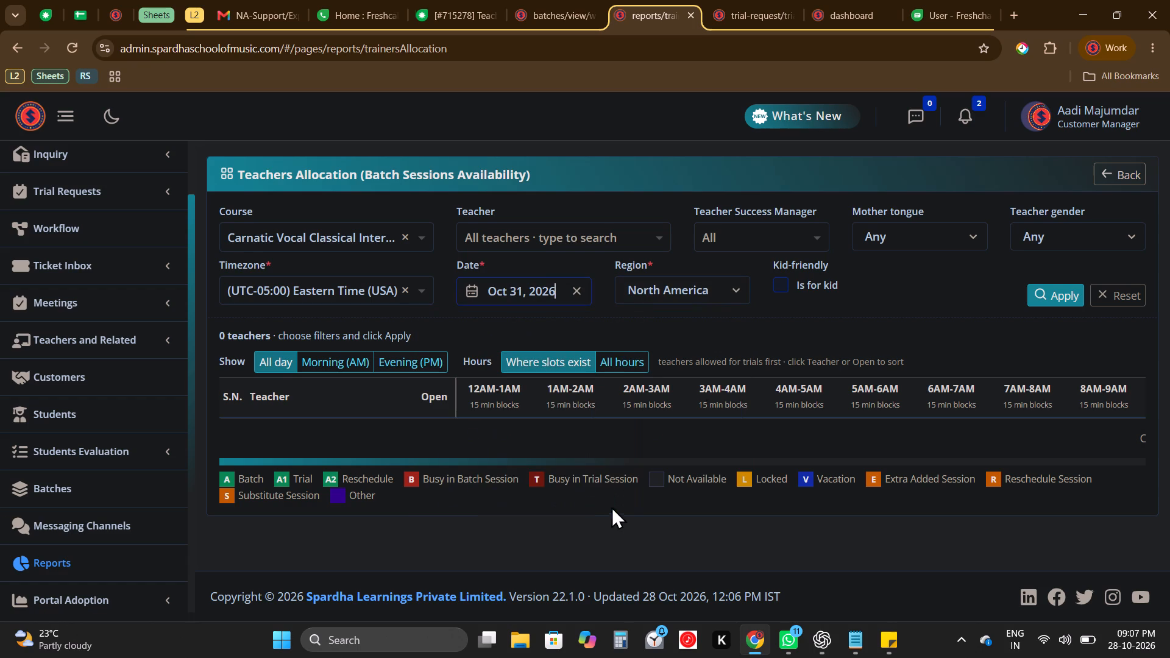
left_click(543, 293)
left_click(605, 319)
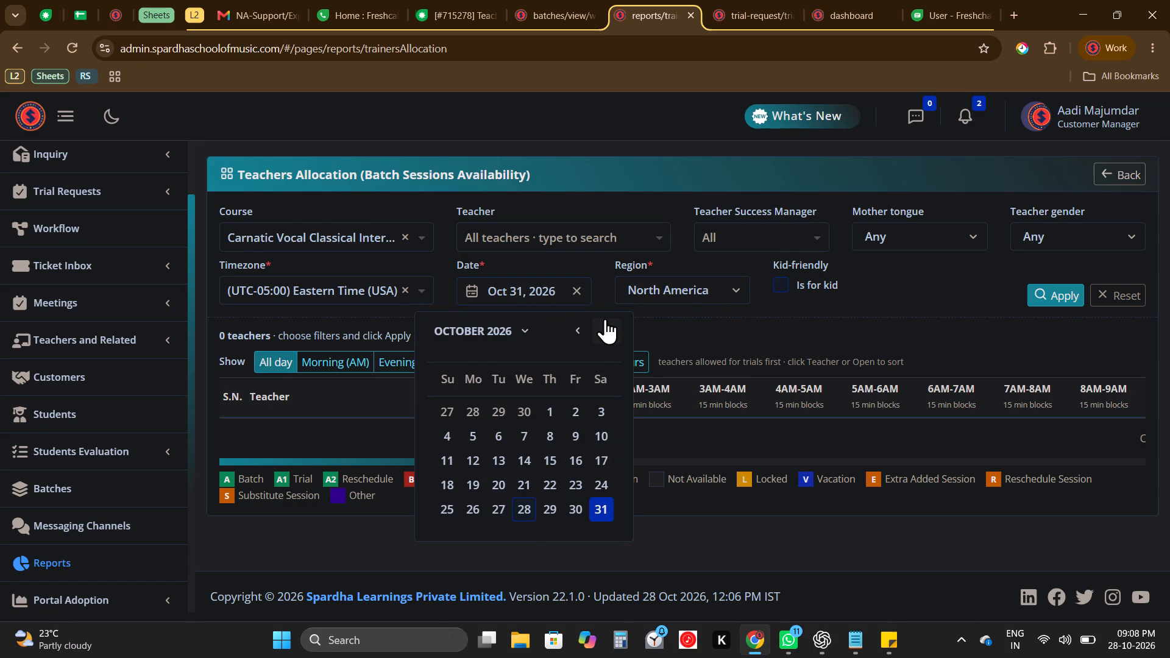
left_click(598, 420)
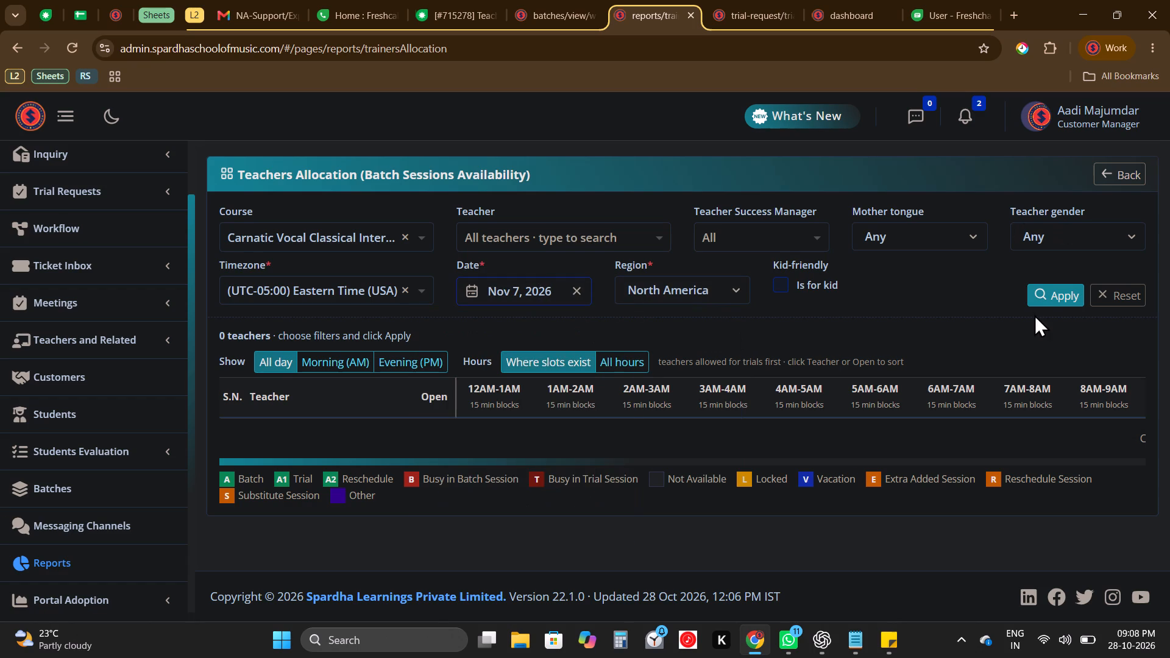
left_click(1059, 299)
Check the batch's September and October 2026 session times against the teachers' availability in the allocation report.
left_click(559, 0)
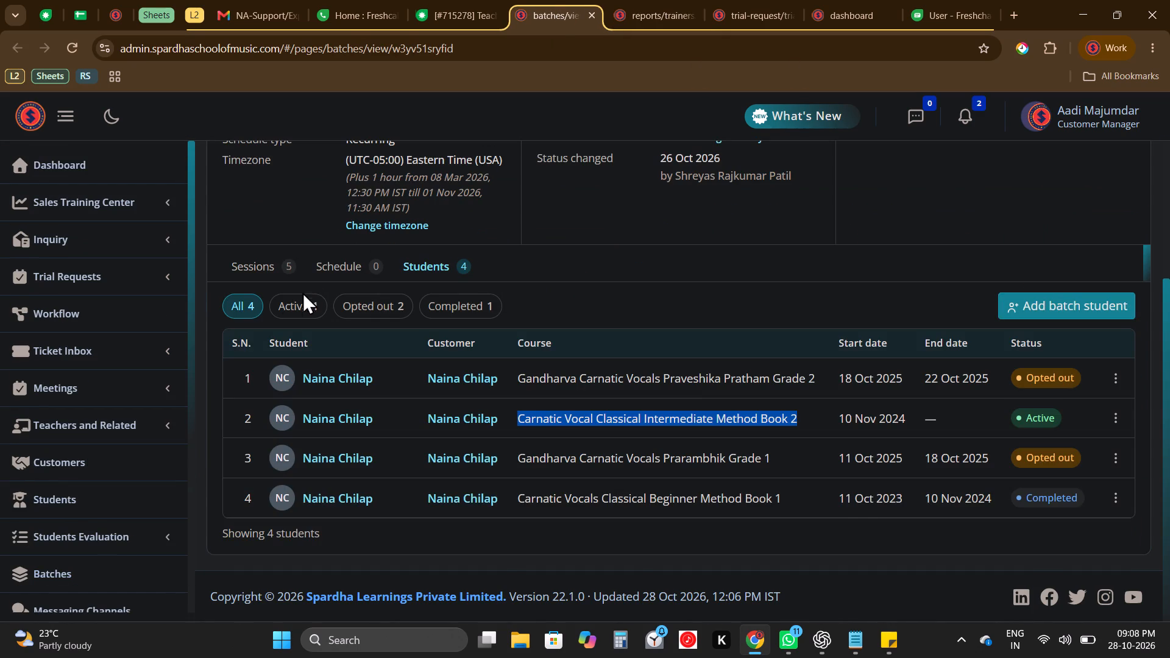
left_click(269, 274)
scroll(456, 377, "down", 1)
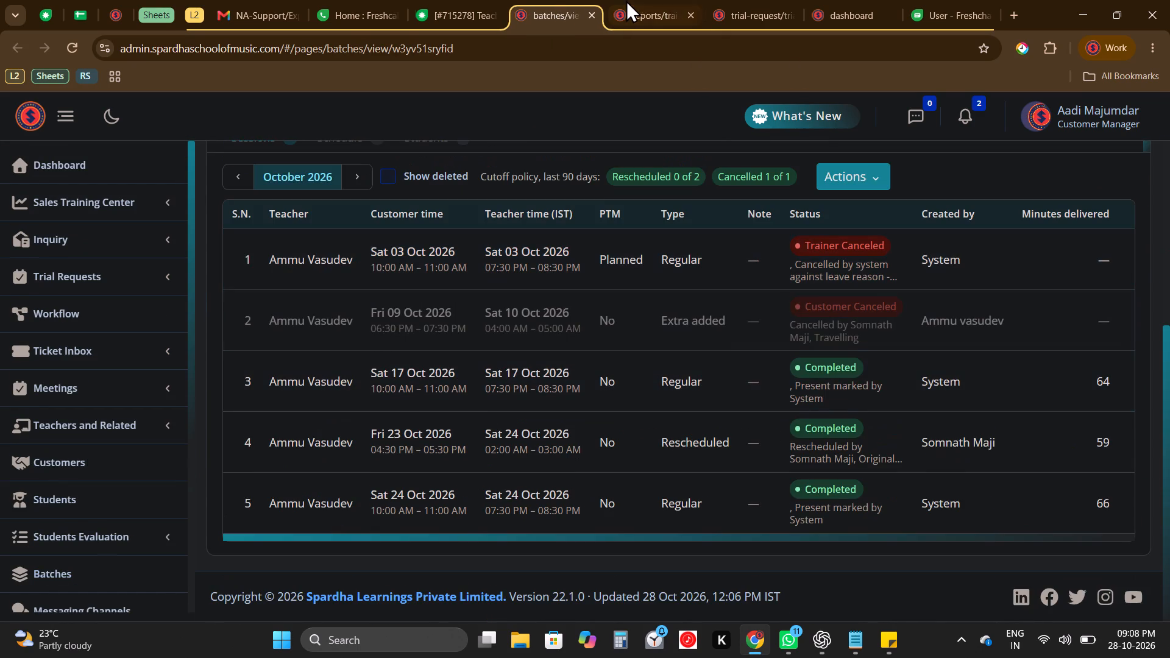
left_click(232, 178)
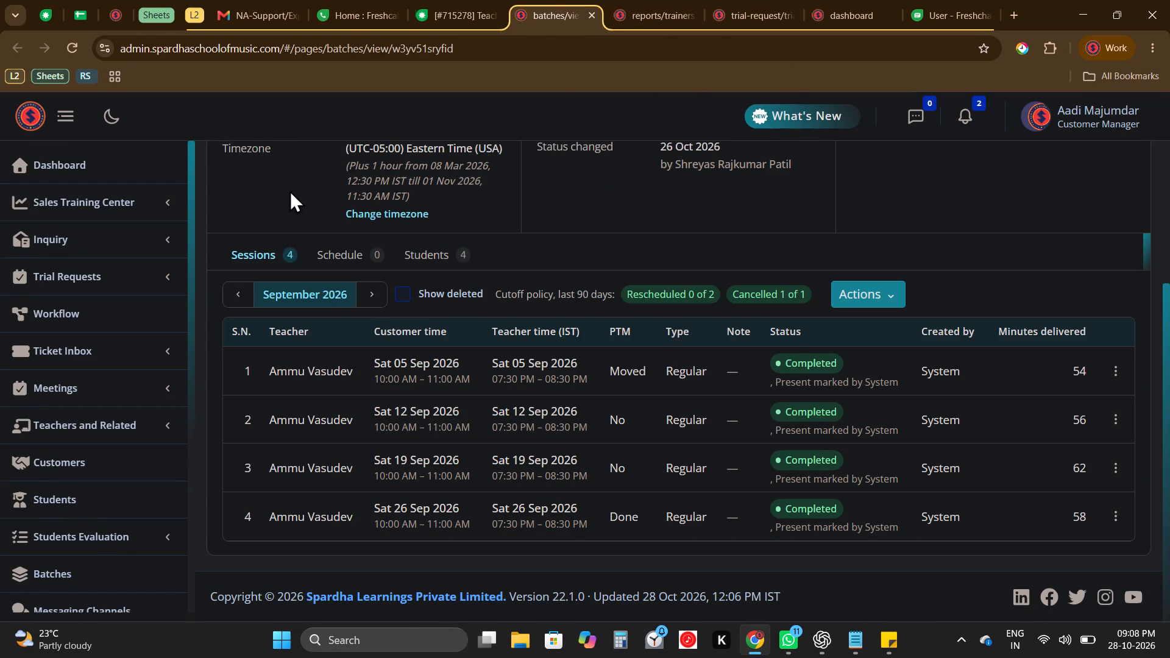
left_click(375, 293)
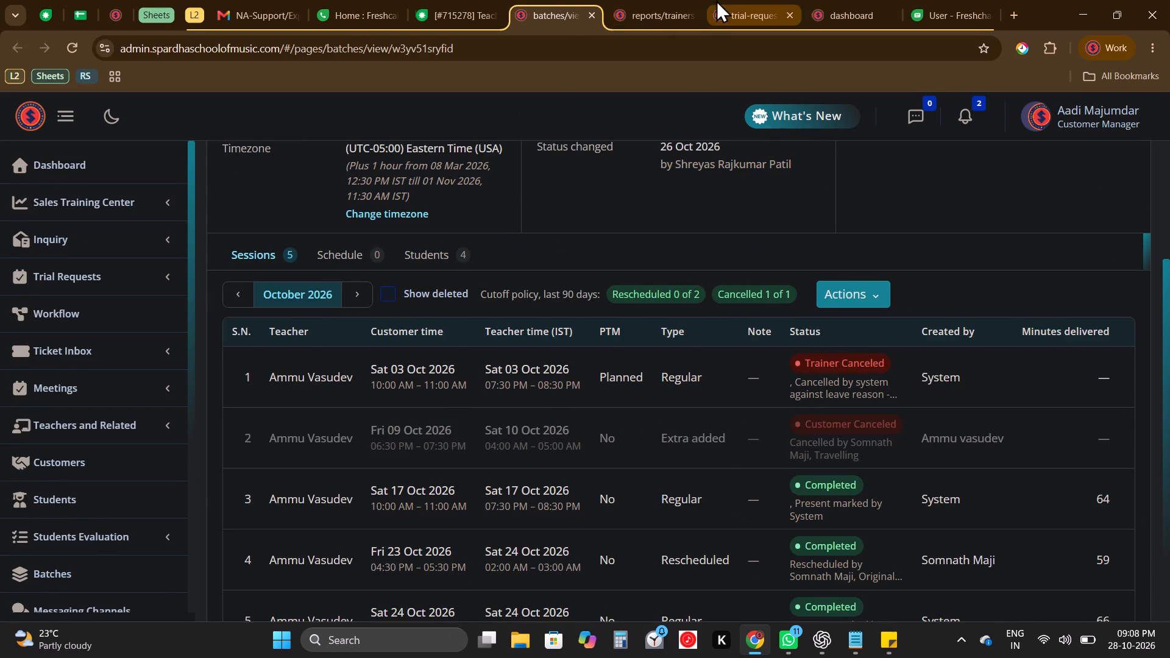
left_click(658, 1)
scroll(730, 594, "left", 2)
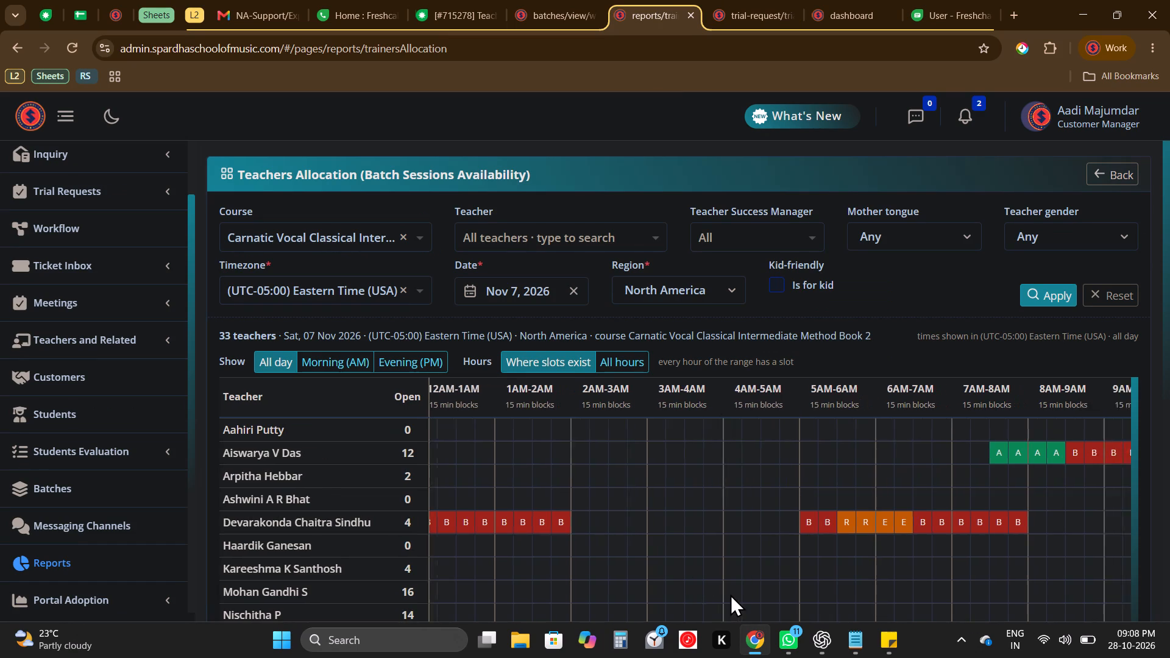
scroll(730, 594, "left", 6)
scroll(730, 594, "right", 1)
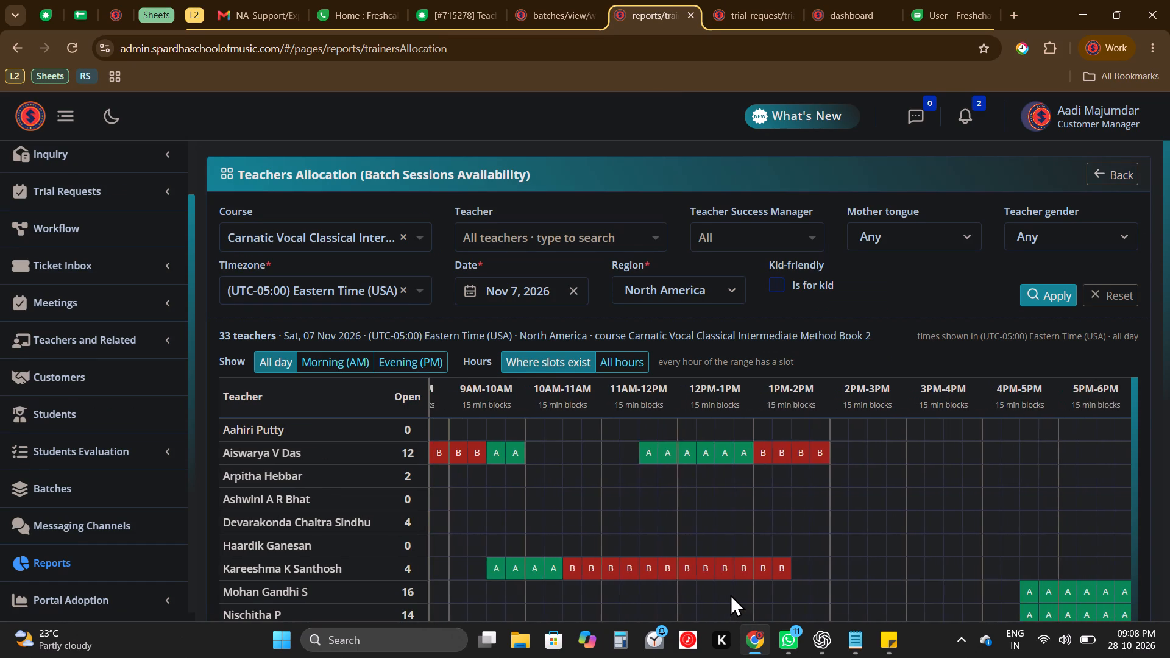
scroll(730, 594, "right", 1)
Examine the Carnatic Vocals batch's teacher change history.
left_click(573, 0)
scroll(606, 200, "up", 5)
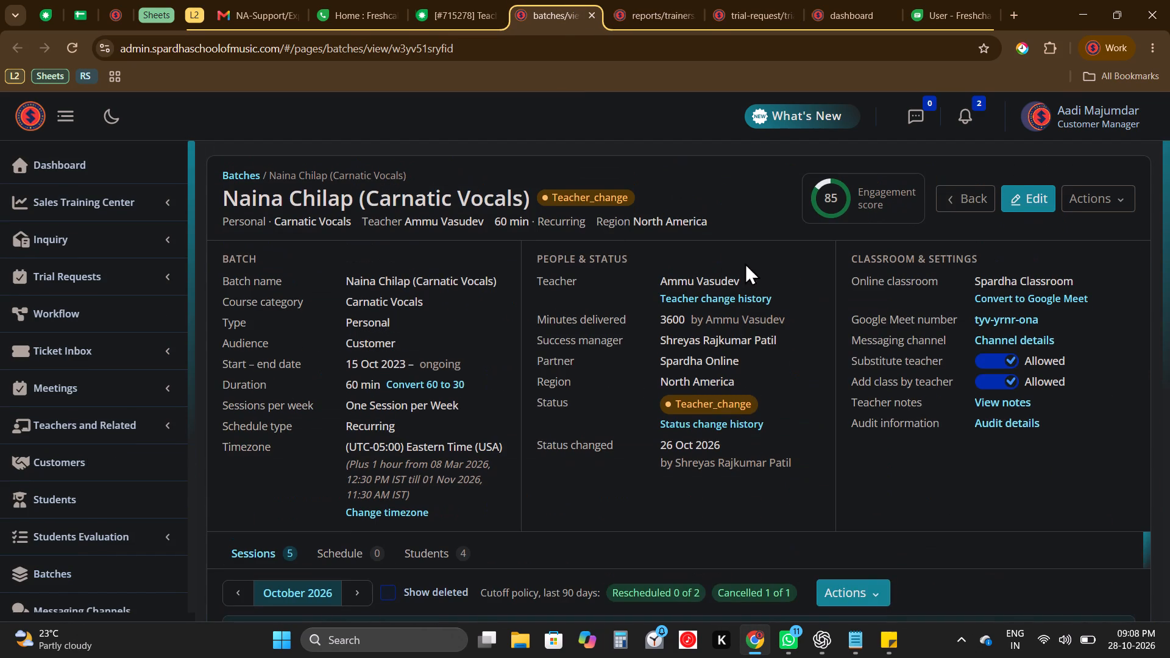
left_click(729, 292)
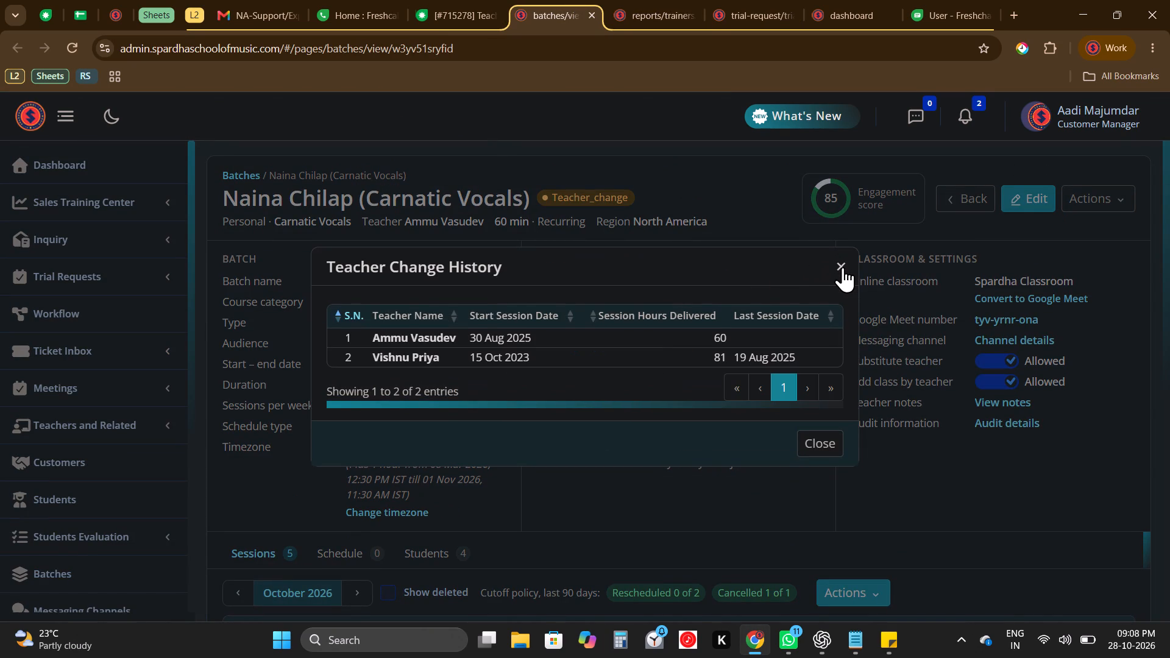
left_click(843, 267)
left_click(678, 0)
left_click(580, 0)
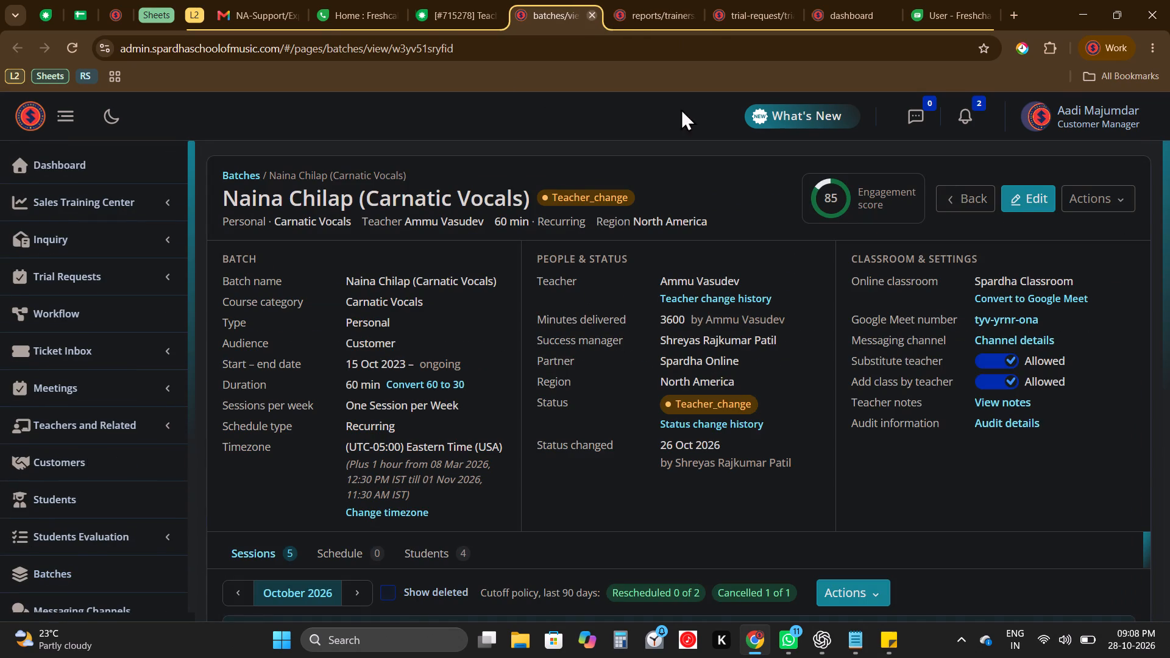
left_click(726, 289)
left_click(726, 289)
left_click(726, 290)
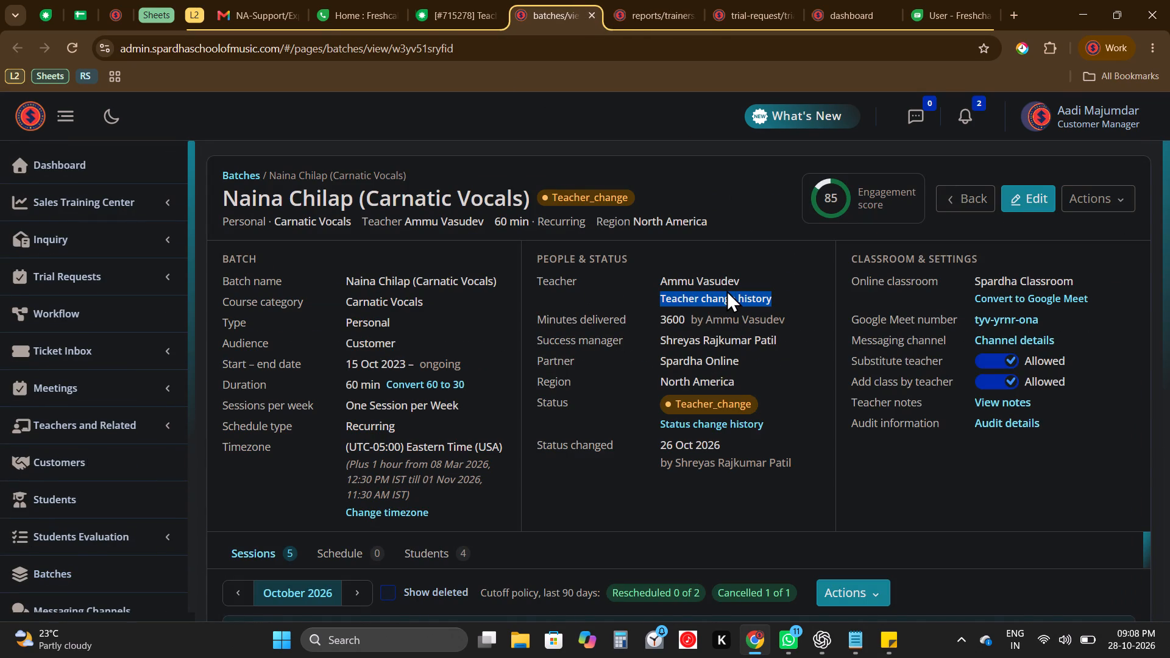
left_click(743, 299)
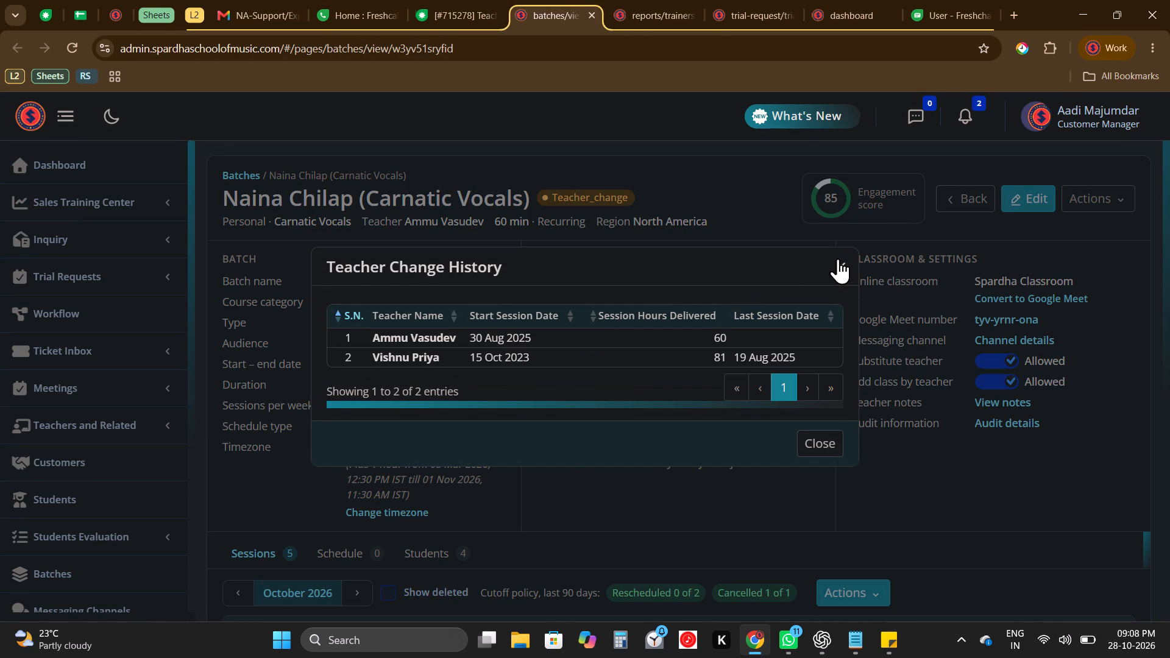
left_click(838, 261)
Review the allocation report's list of teachers for open slots matching the batch's session time.
scroll(650, 370, "down", 5)
left_click(634, 0)
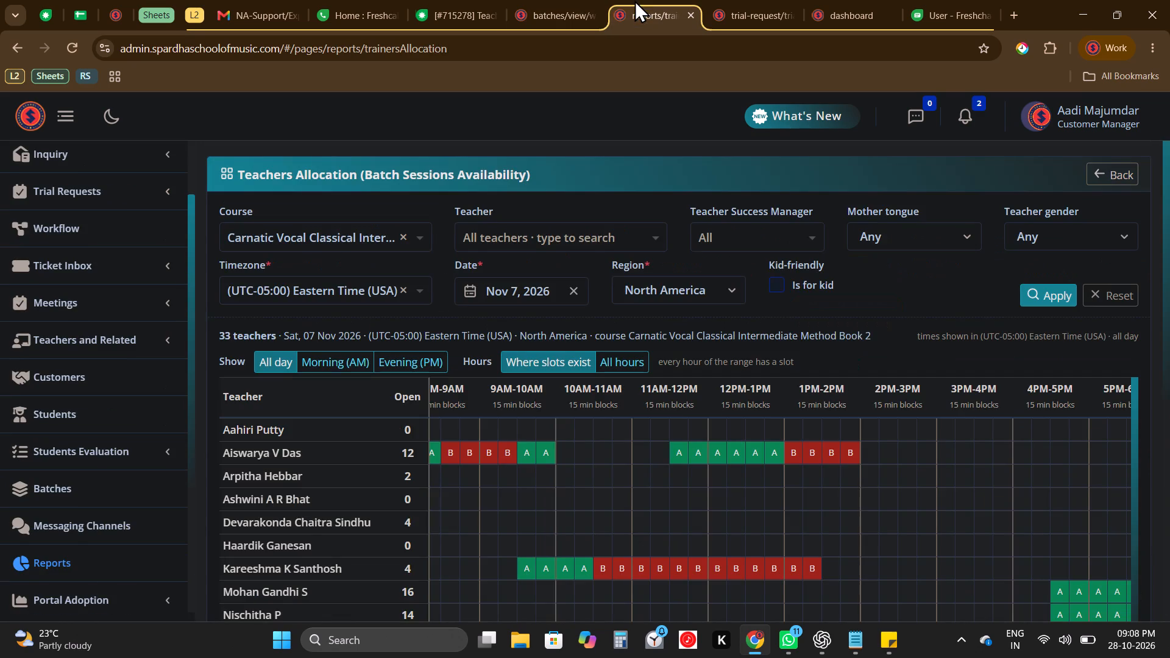
scroll(614, 492, "down", 2)
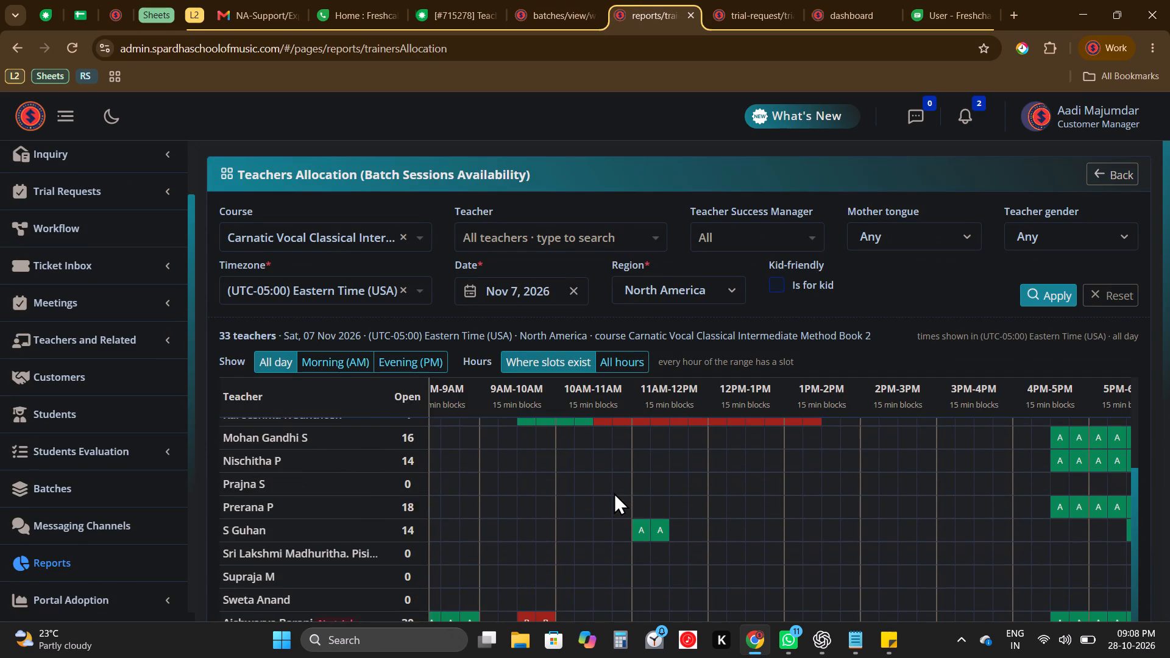
scroll(614, 492, "down", 2)
scroll(614, 492, "up", 3)
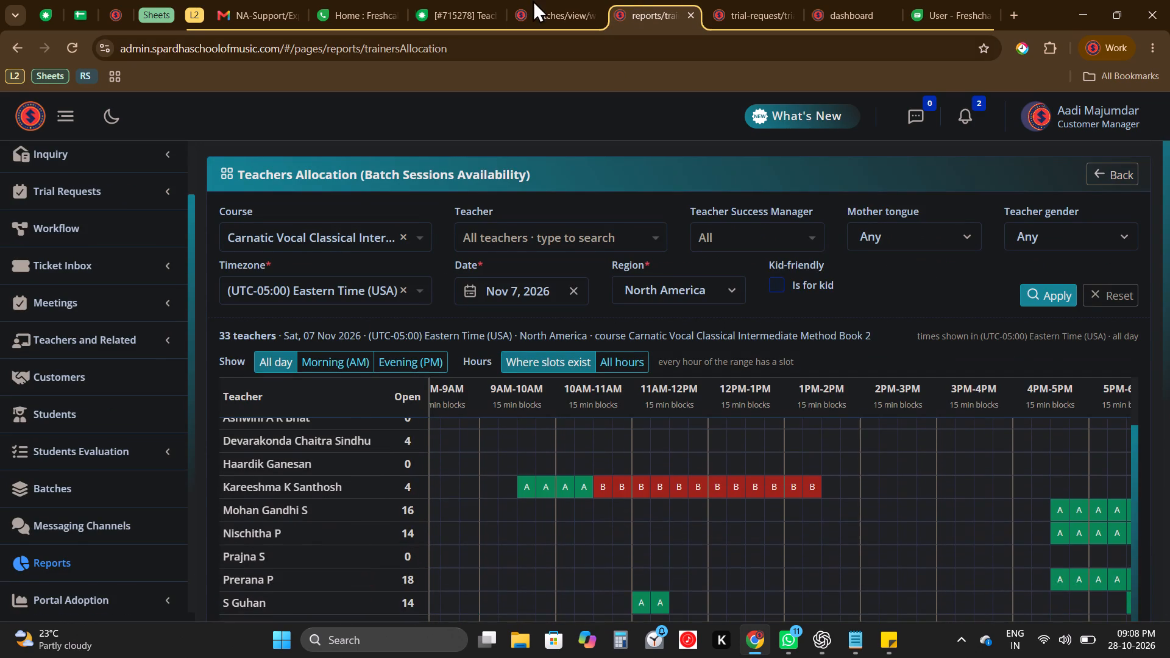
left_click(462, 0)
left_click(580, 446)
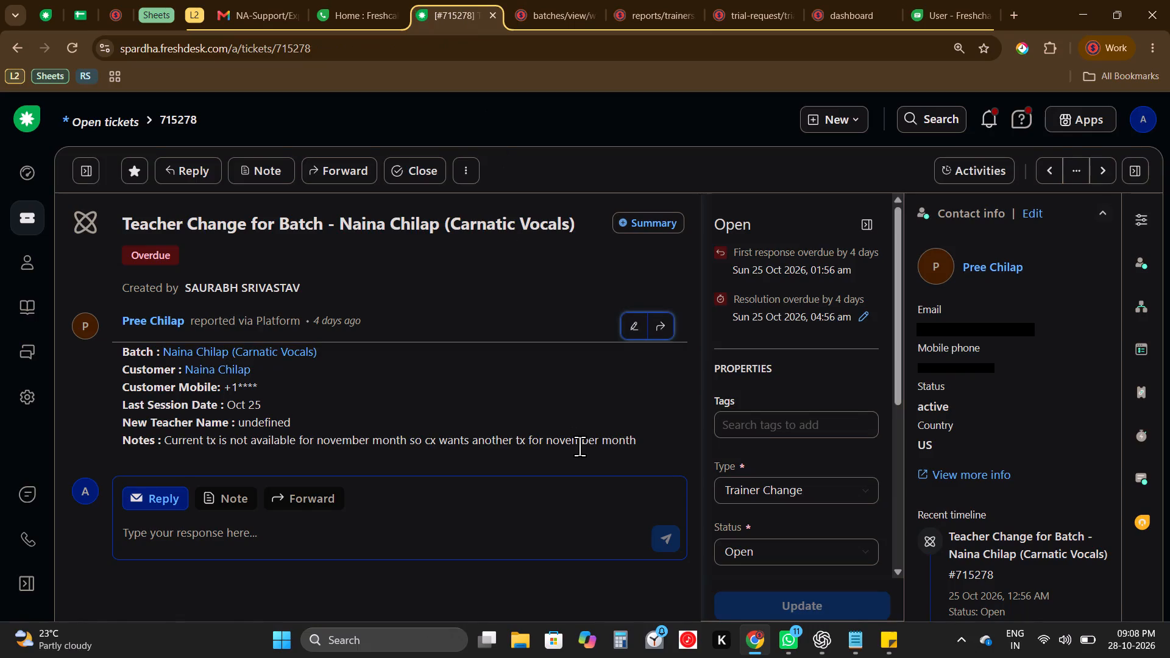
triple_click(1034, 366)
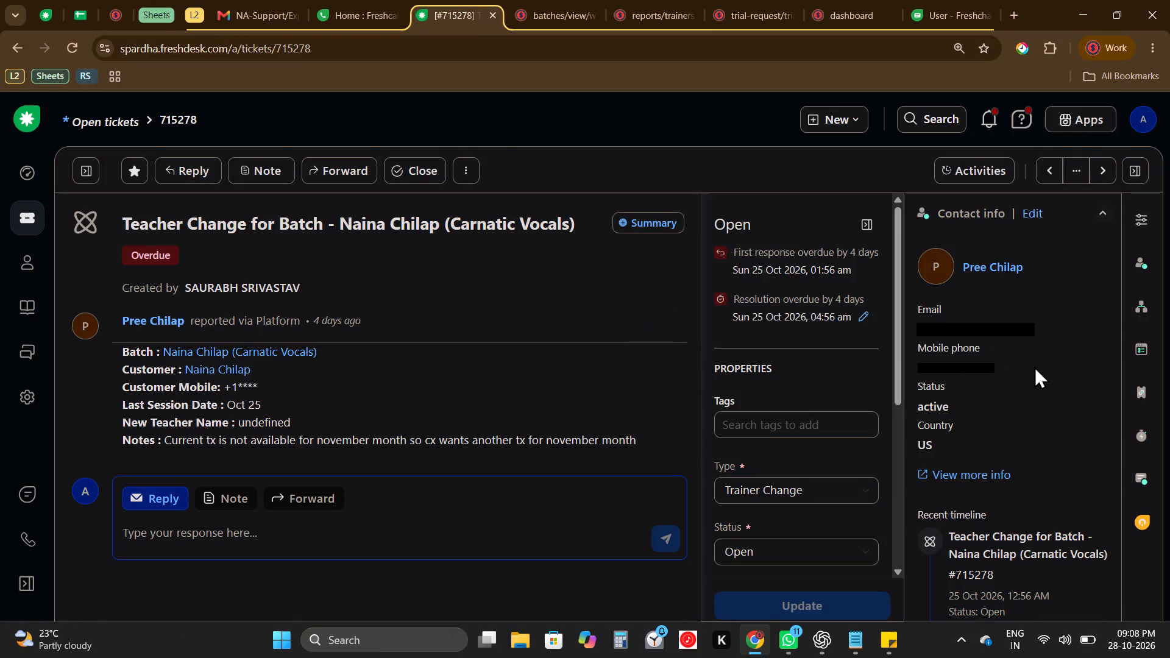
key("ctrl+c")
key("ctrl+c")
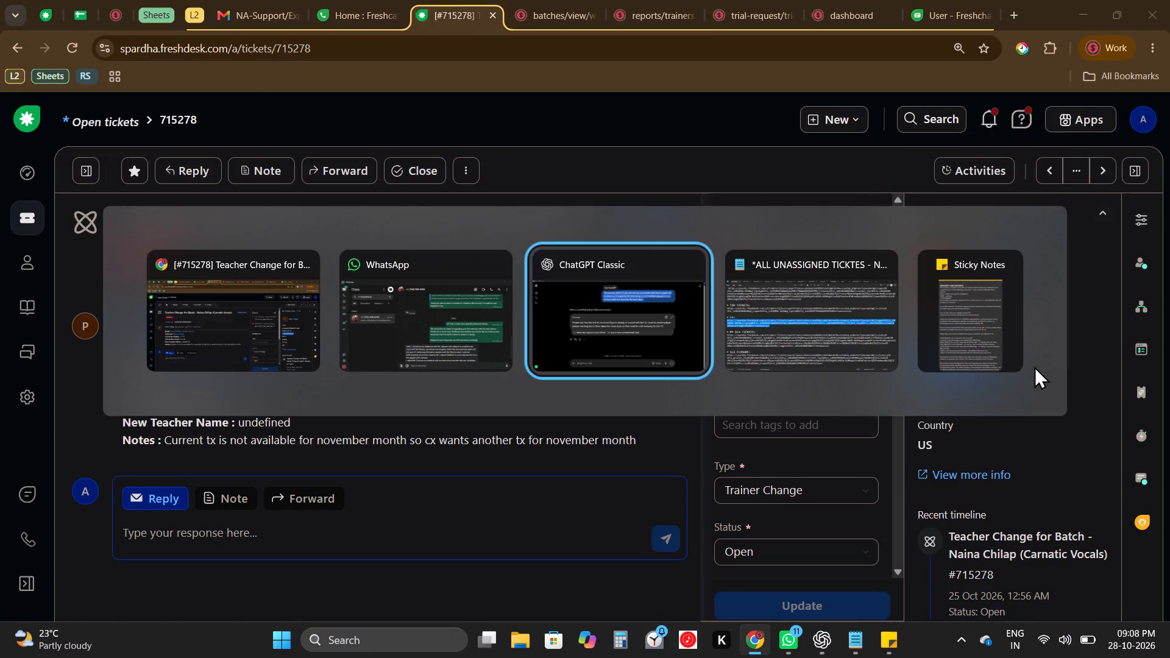
left_click(940, 6)
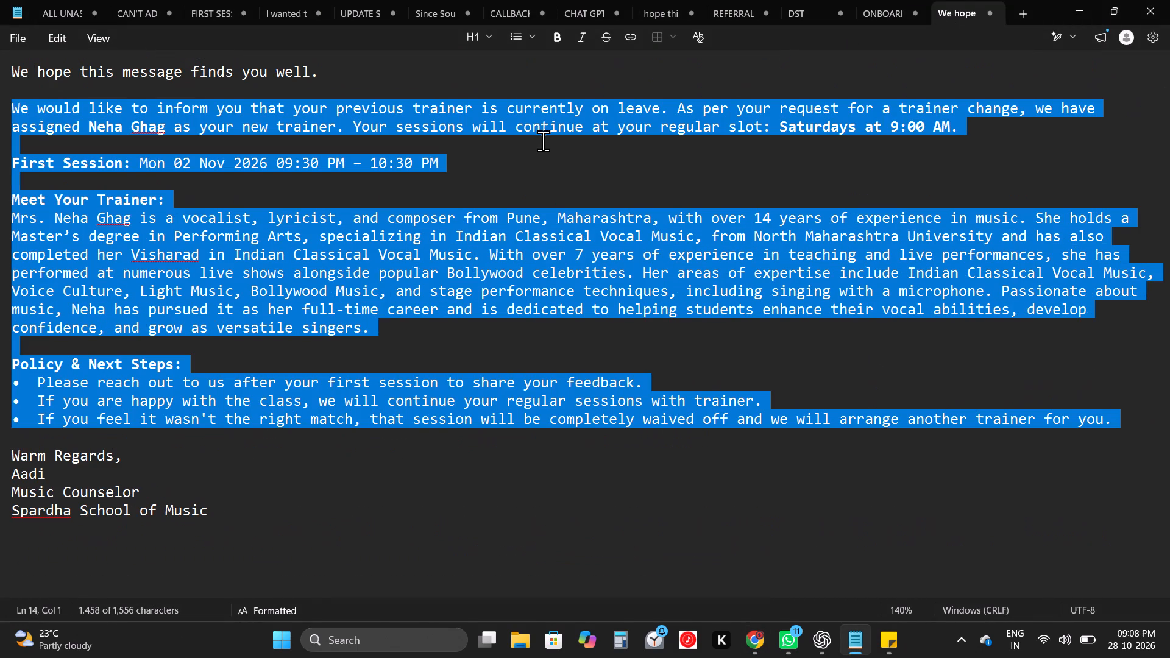
left_click(544, 140)
triple_click(587, 125)
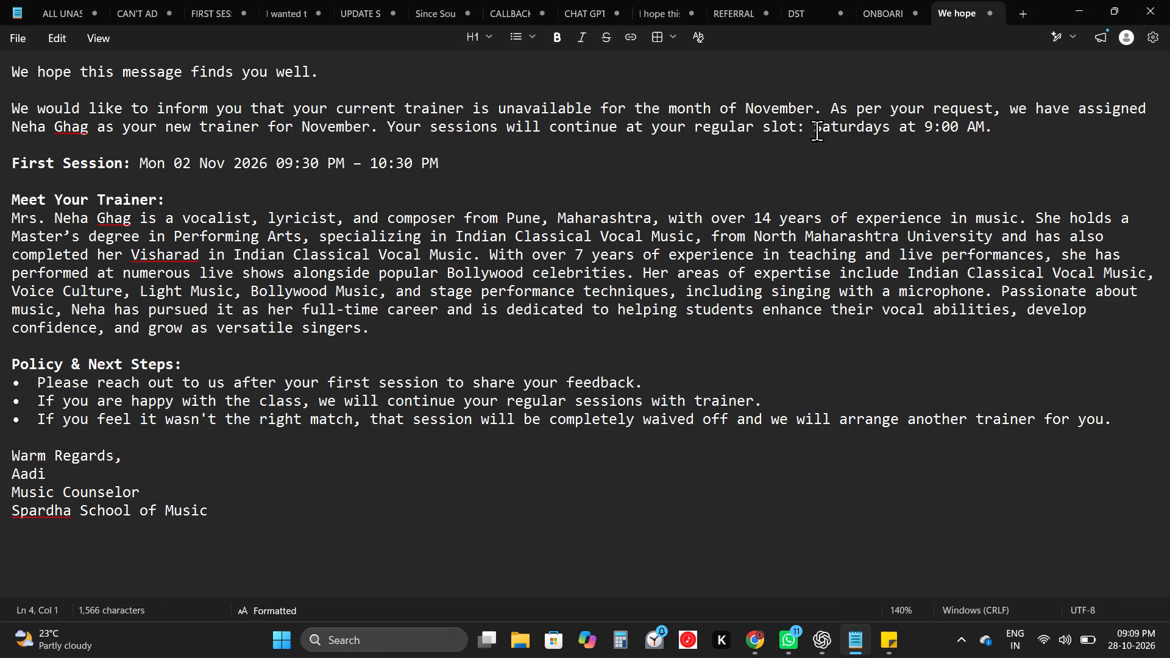
Bold "Saturdays at 9:00 AM" and the new trainer's name in the rewritten paragraph.
left_click(828, 124)
left_click_drag(828, 124, 974, 122)
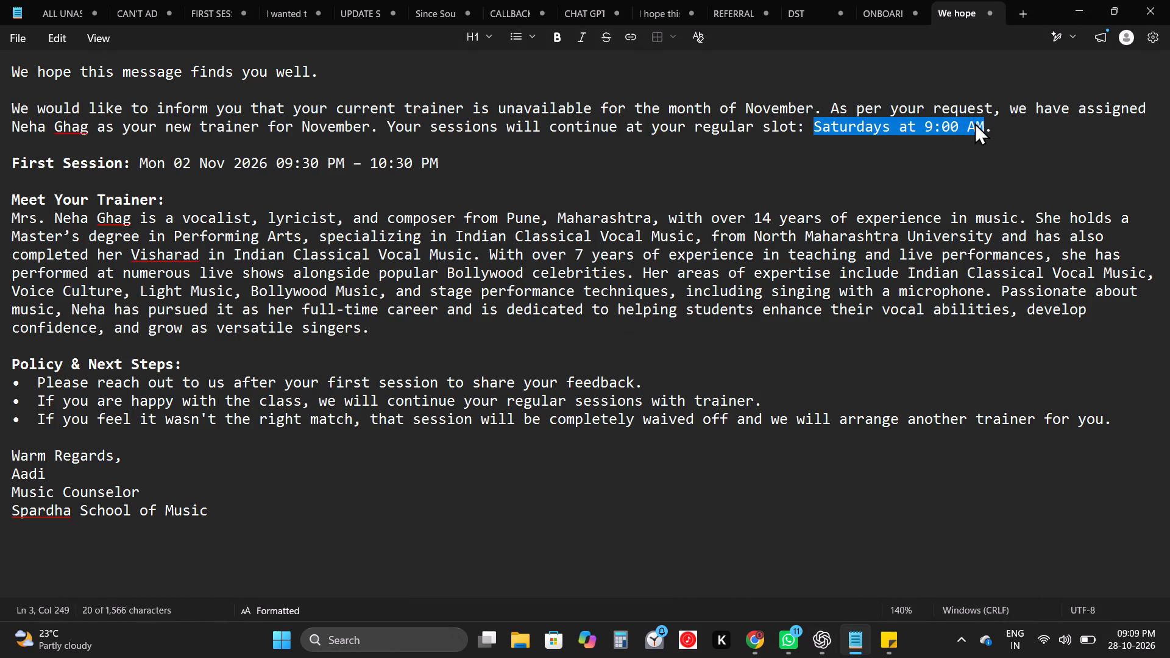
key("ctrl+b")
left_click(15, 128)
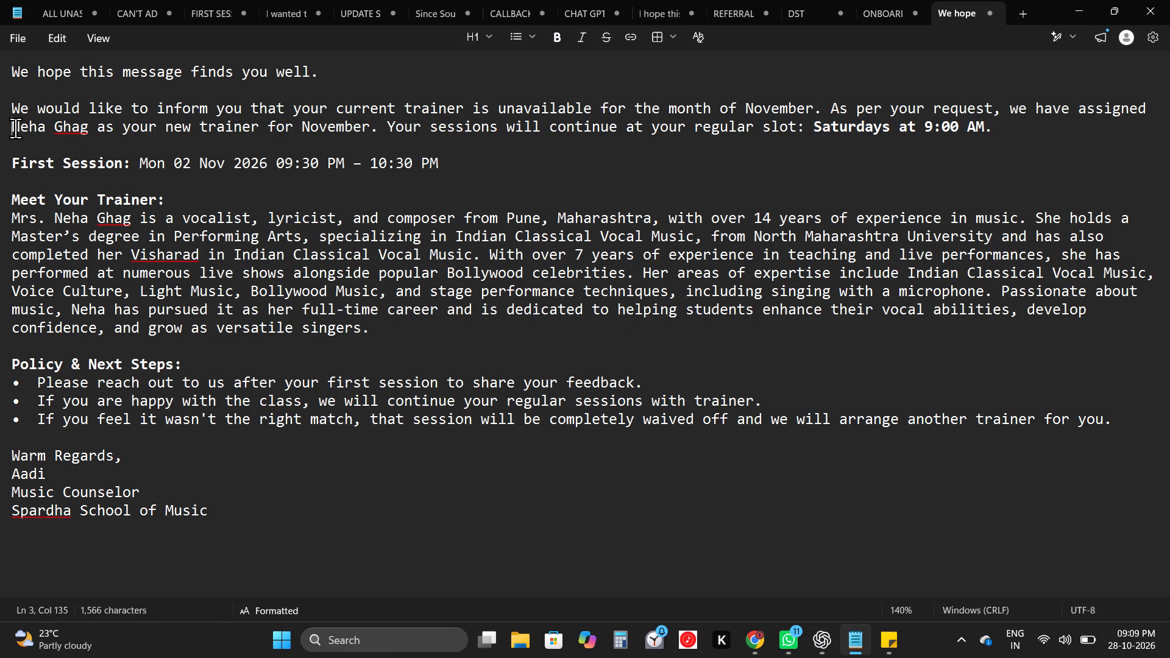
left_click_drag(15, 128, 58, 122)
key("ctrl+b")
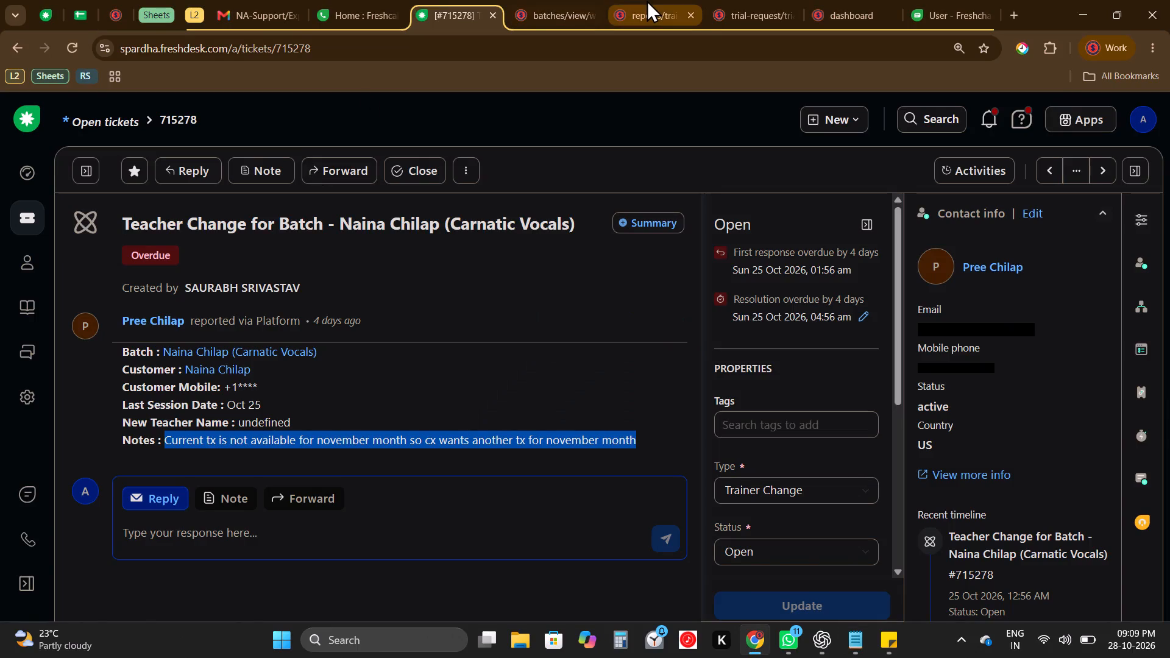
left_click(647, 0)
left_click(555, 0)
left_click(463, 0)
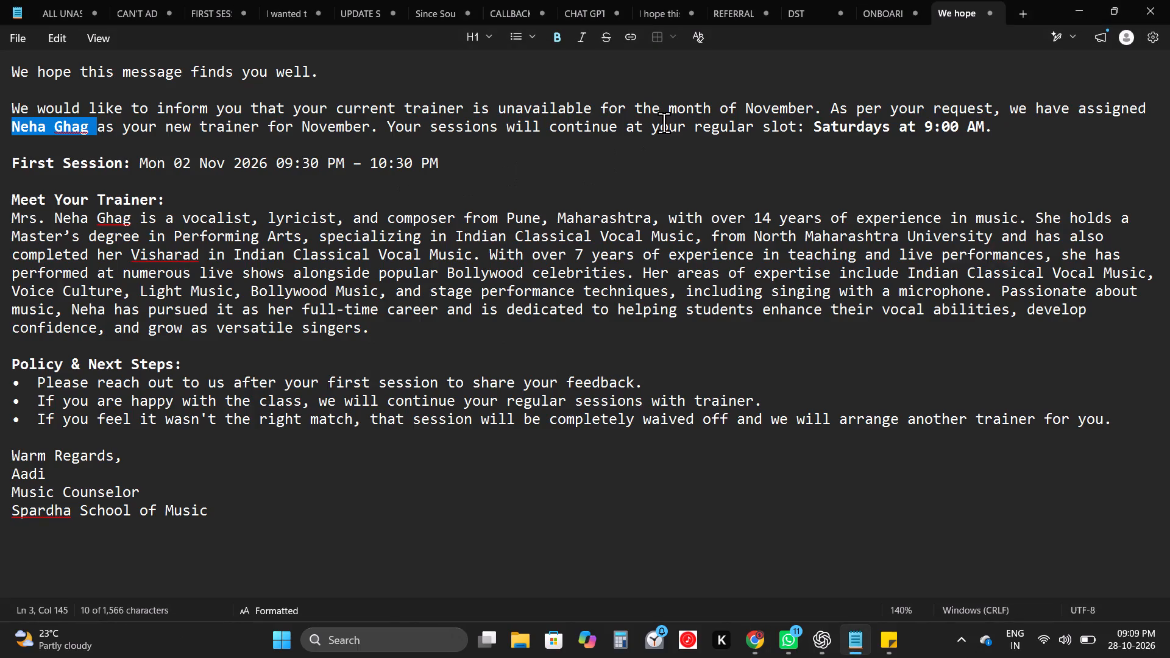
Copy the "Requested by student" template from Sticky Notes, from the availability question through the thank-you line.
left_click(889, 654)
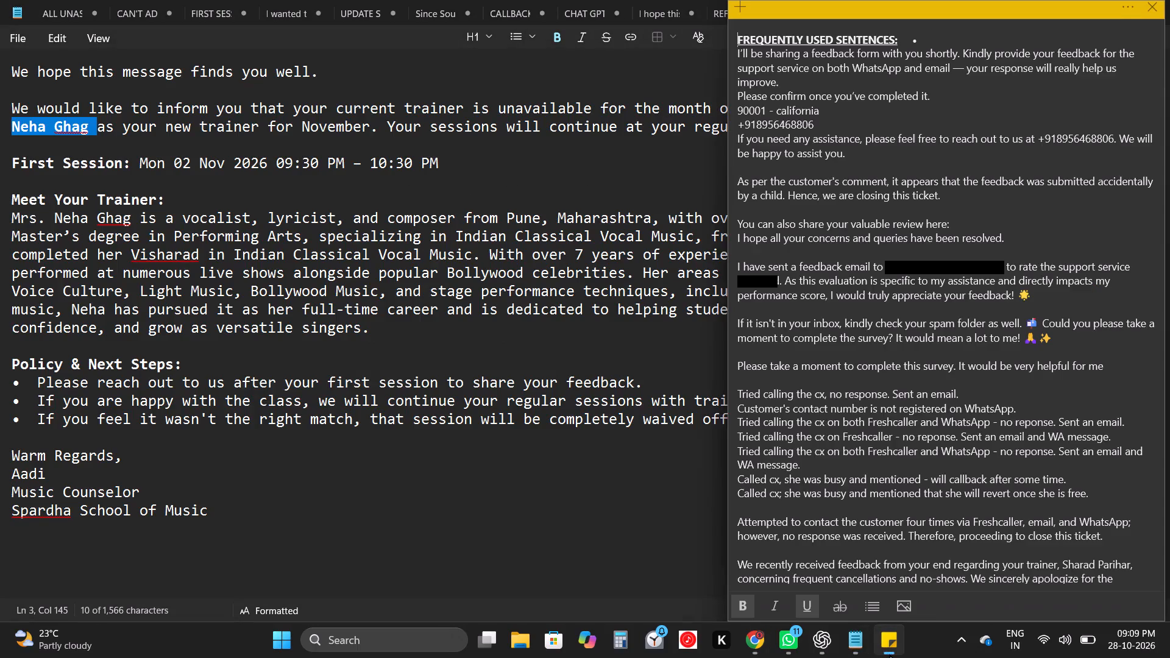
scroll(904, 344, "down", 8)
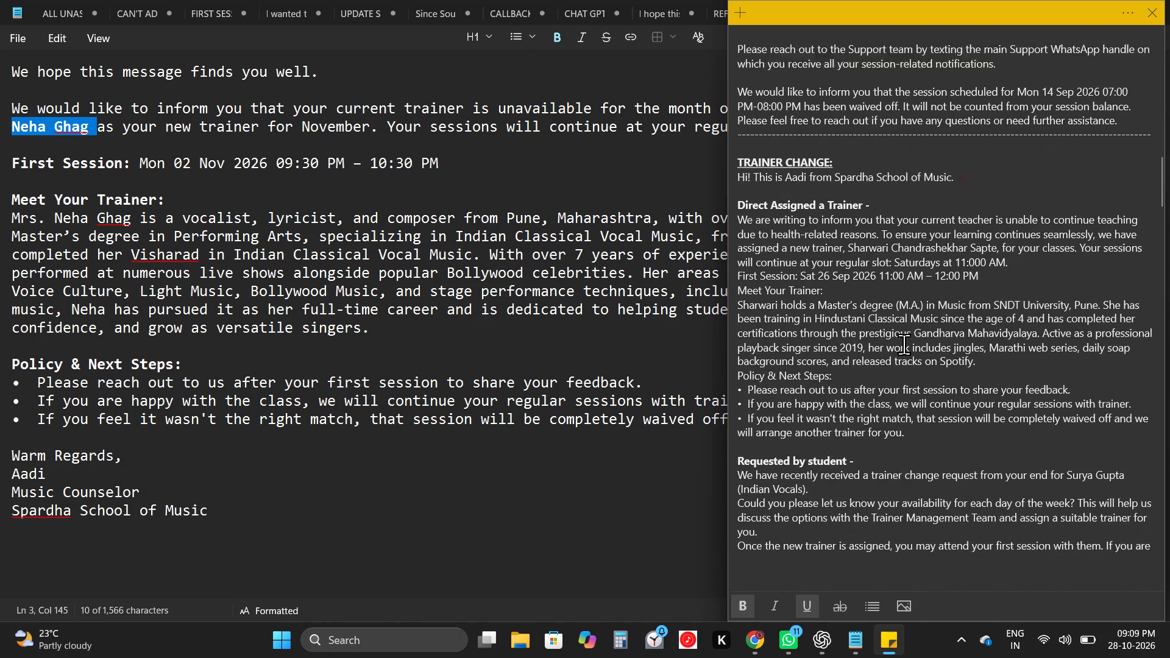
scroll(904, 344, "down", 3)
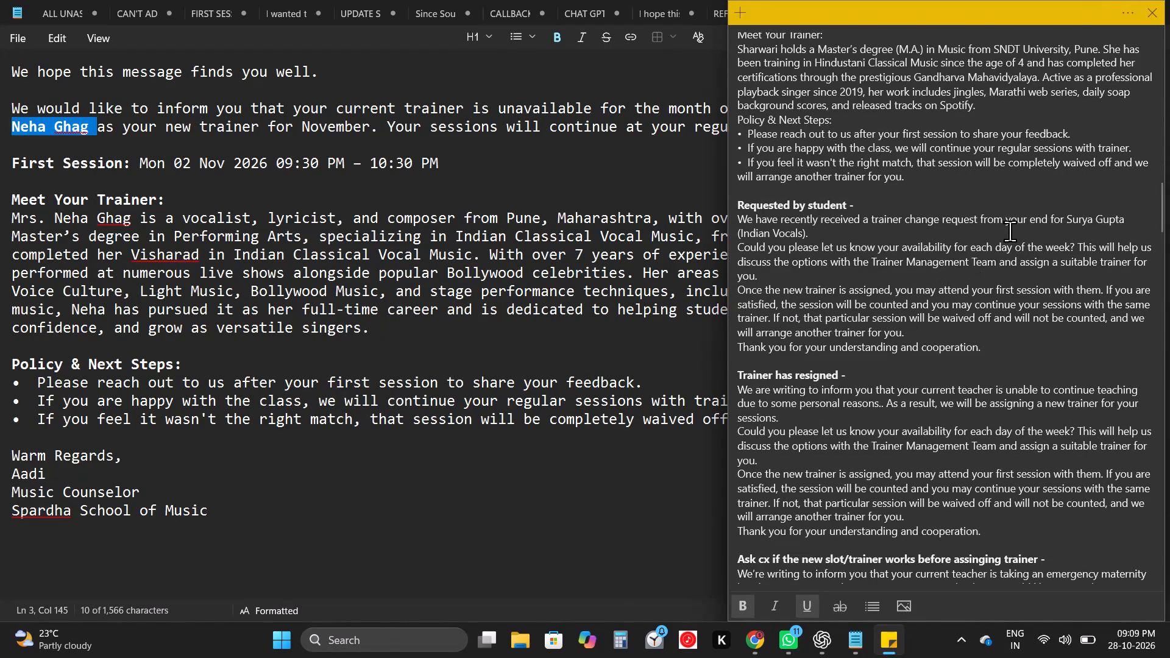
double_click(1024, 225)
left_click_drag(1024, 225, 1022, 230)
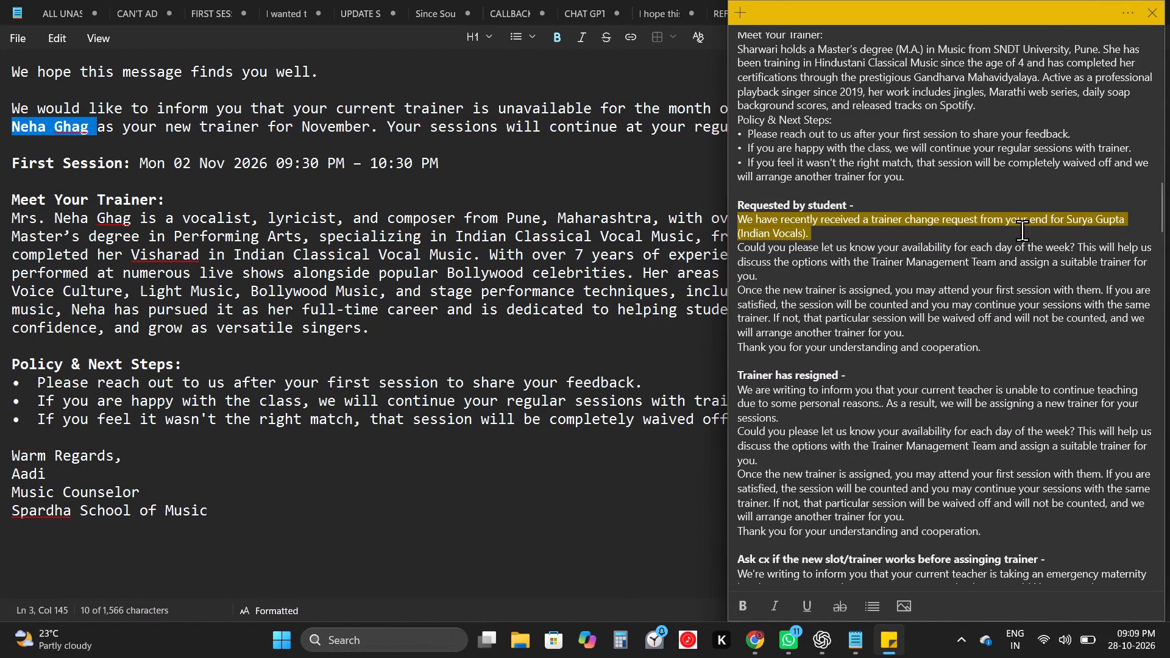
left_click_drag(1022, 230, 1021, 232)
double_click(995, 258)
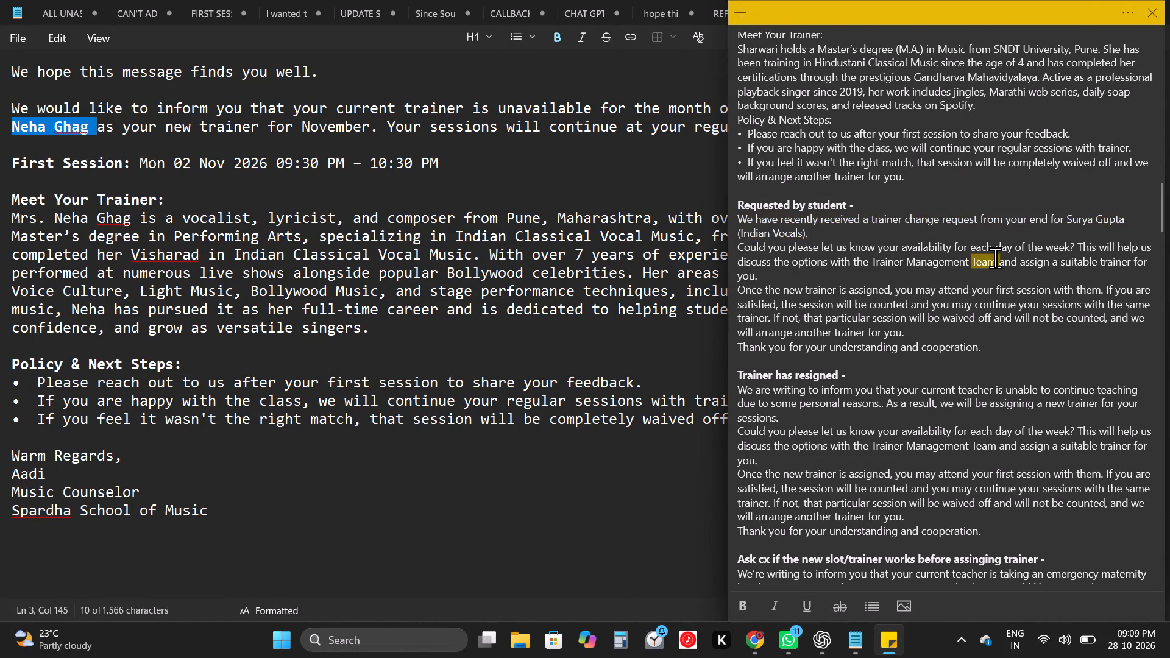
left_click_drag(995, 258, 960, 356)
key("ctrl+c")
key("ctrl+c")
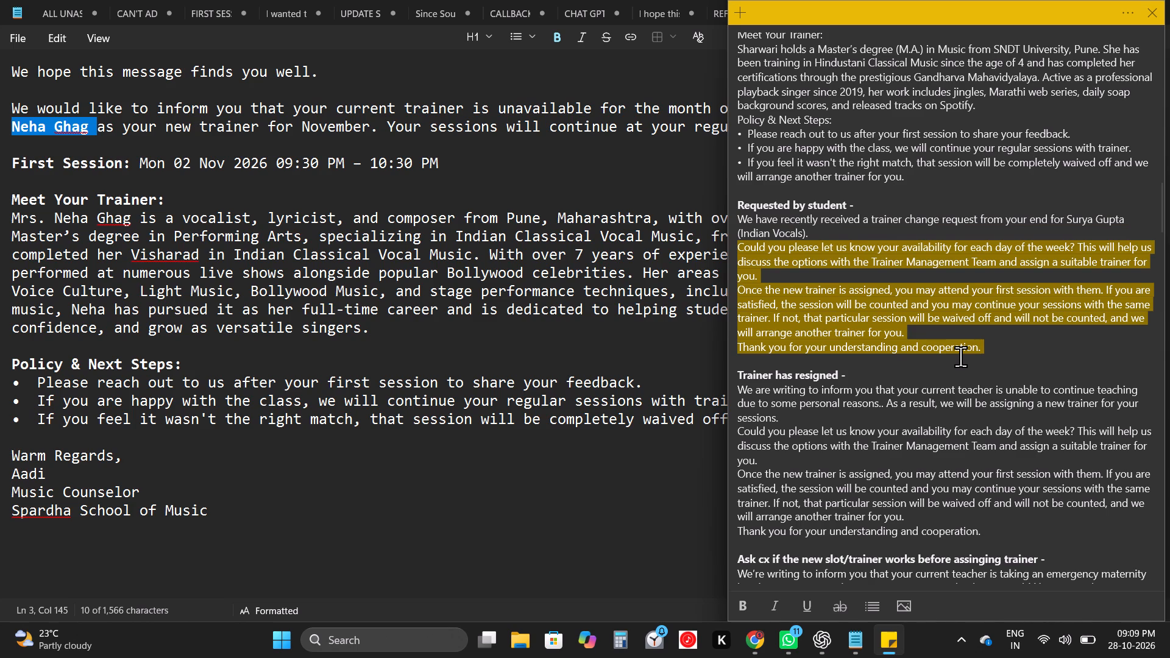
scroll(960, 356, "down", 1)
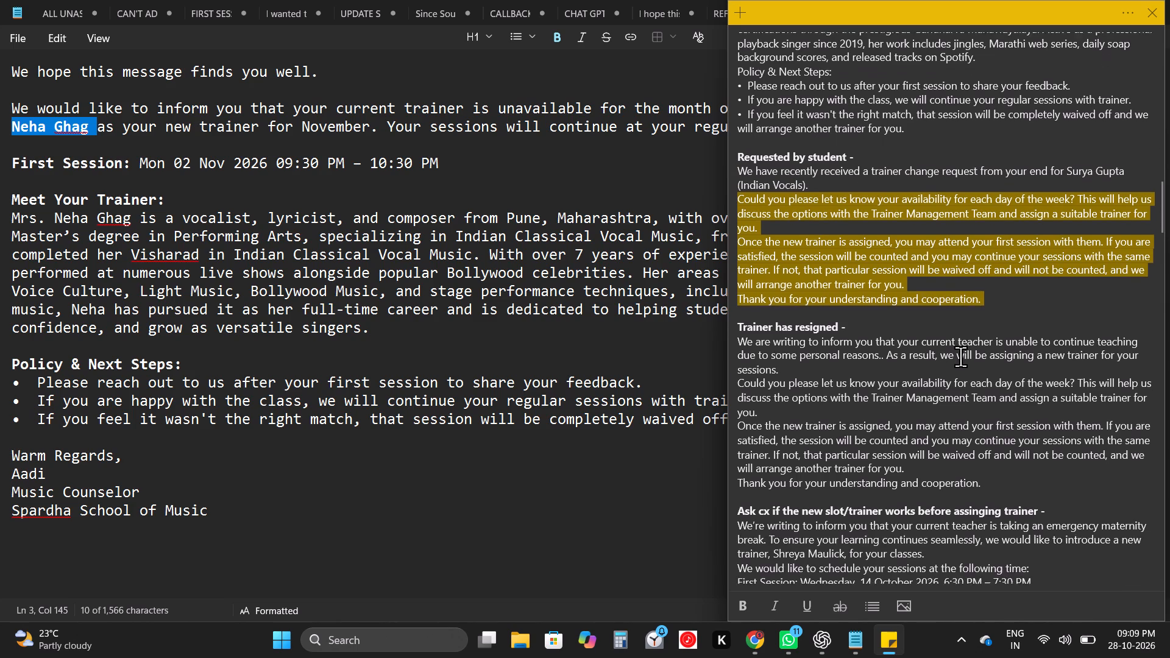
scroll(960, 356, "down", 1)
Replace the First Session, Meet Your Trainer and Policy & Next Steps sections of the Notepad message with the copied availability text.
left_click(632, 361)
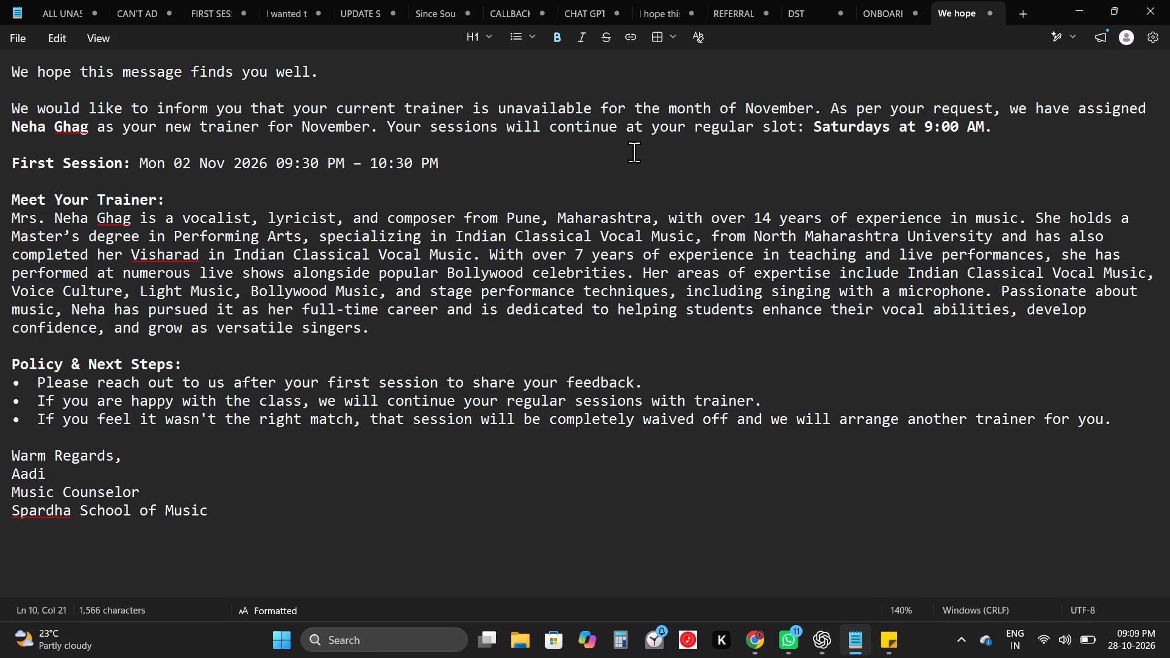
double_click(634, 152)
left_click_drag(634, 152, 514, 420)
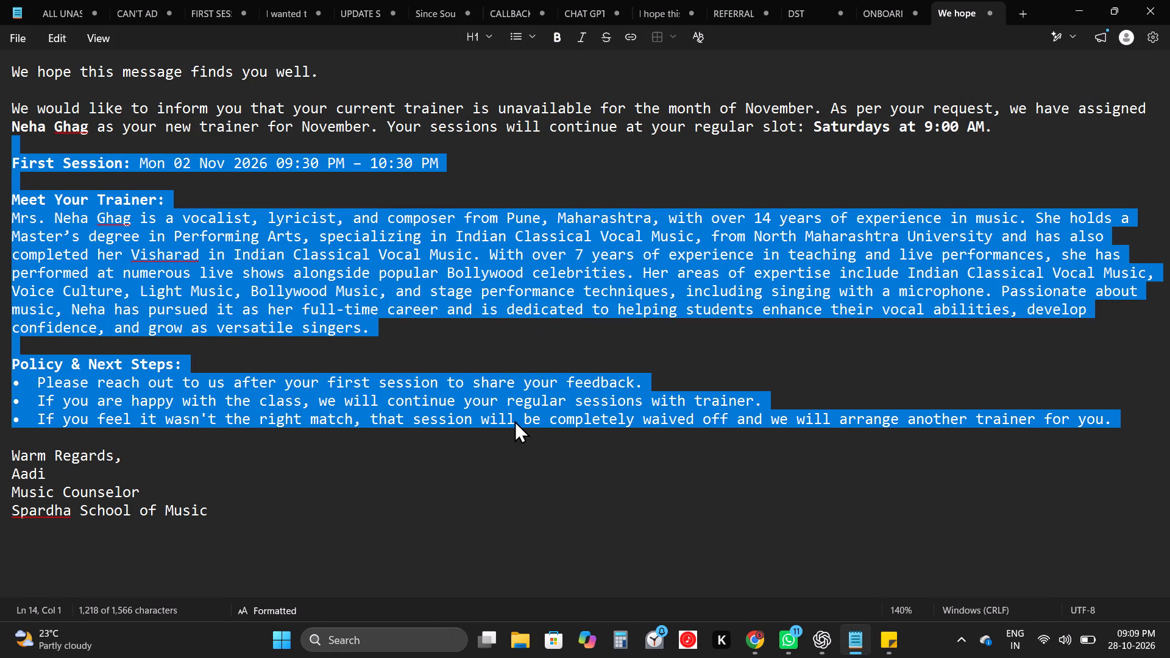
left_click_drag(514, 420, 514, 419)
key("ctrl+v")
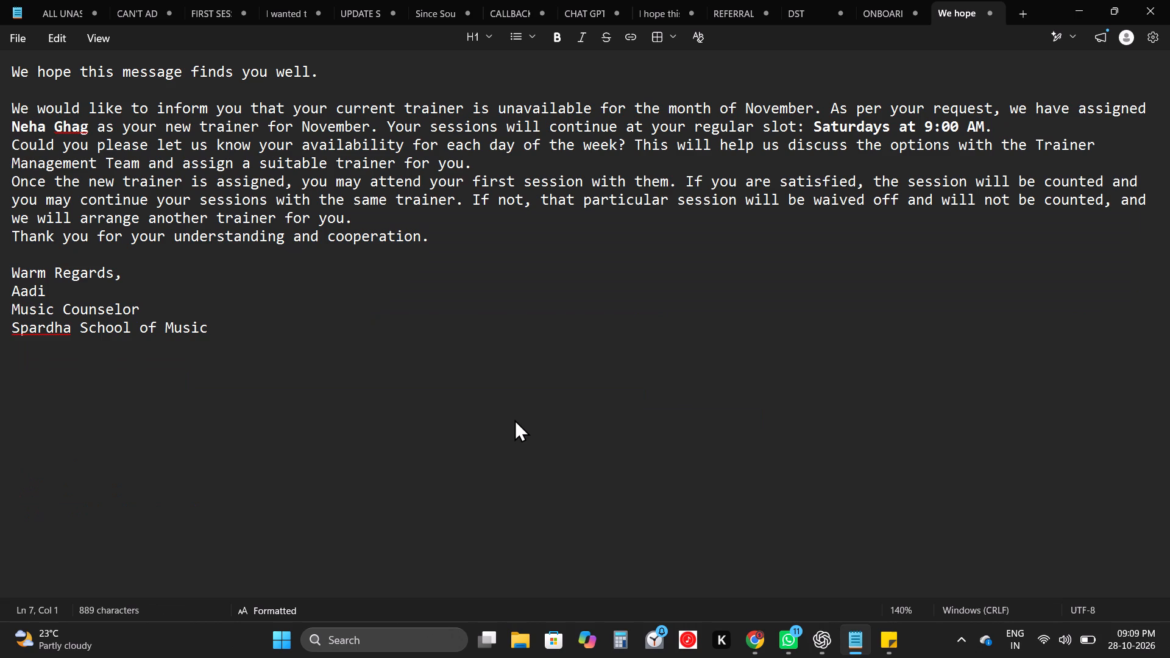
Insert blank lines before the availability question, the "Once the new trainer is assigned" paragraph and the thank-you line.
key("Up")
key("Return")
key("Up")
key("Up")
key("Up")
key("Up")
key("Return")
key("Up")
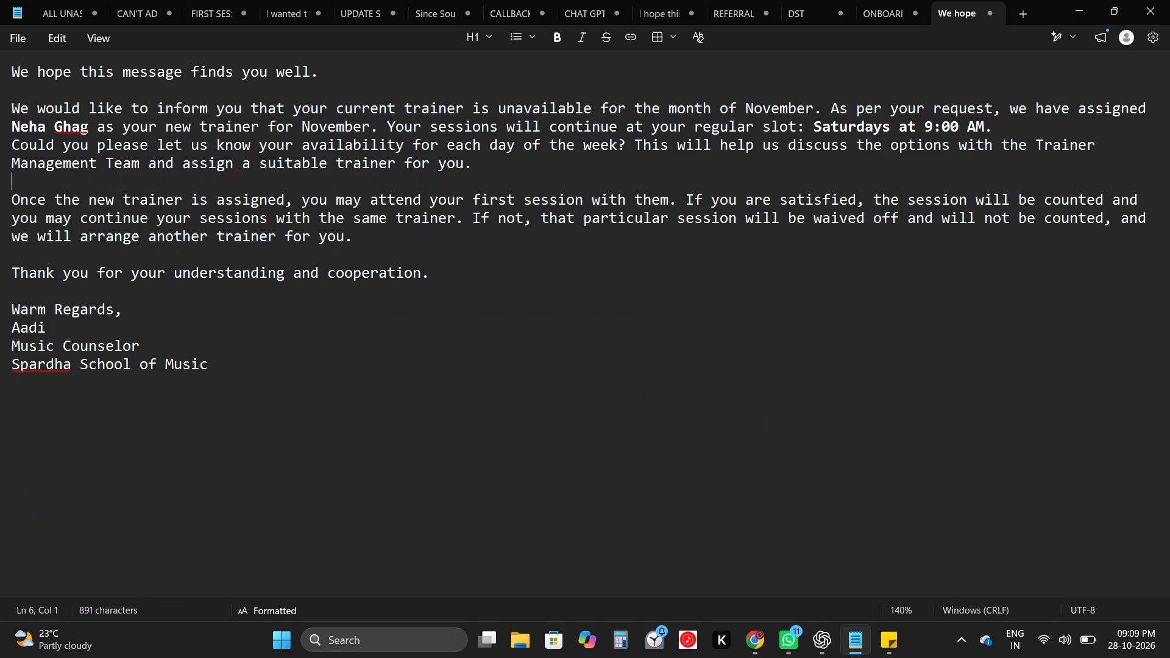
key("Up")
key("Up")
key("Return")
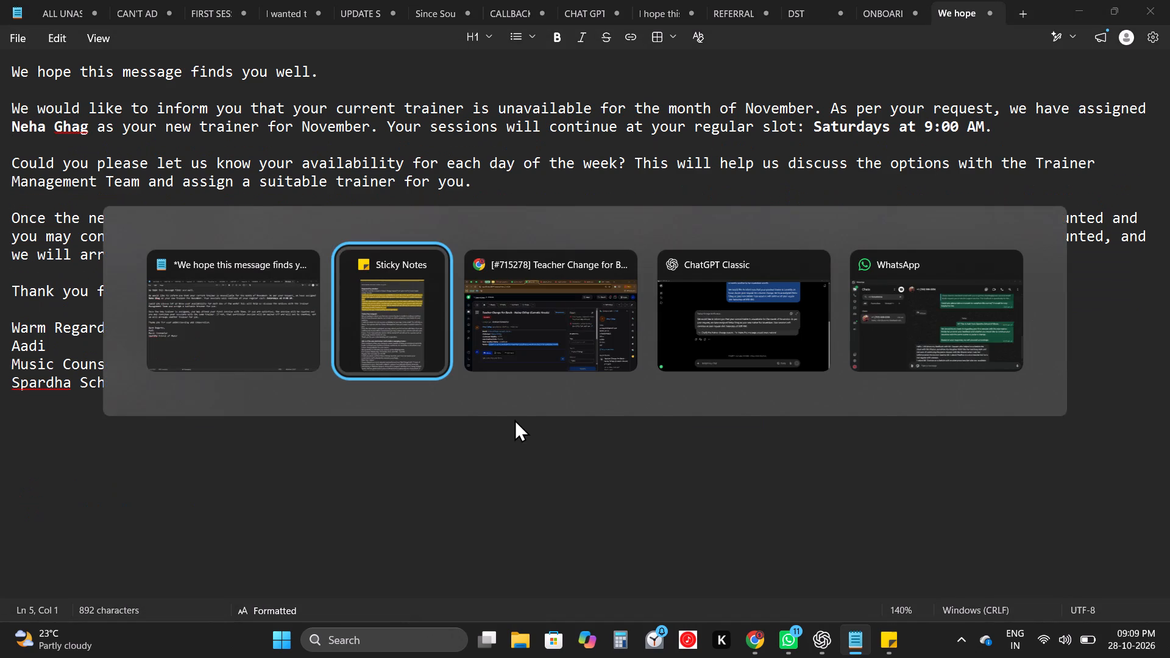
Delete the sentence "Your sessions will continue at your regular slot: Saturdays at 9:00 AM." from the Notepad message.
left_click(465, 244)
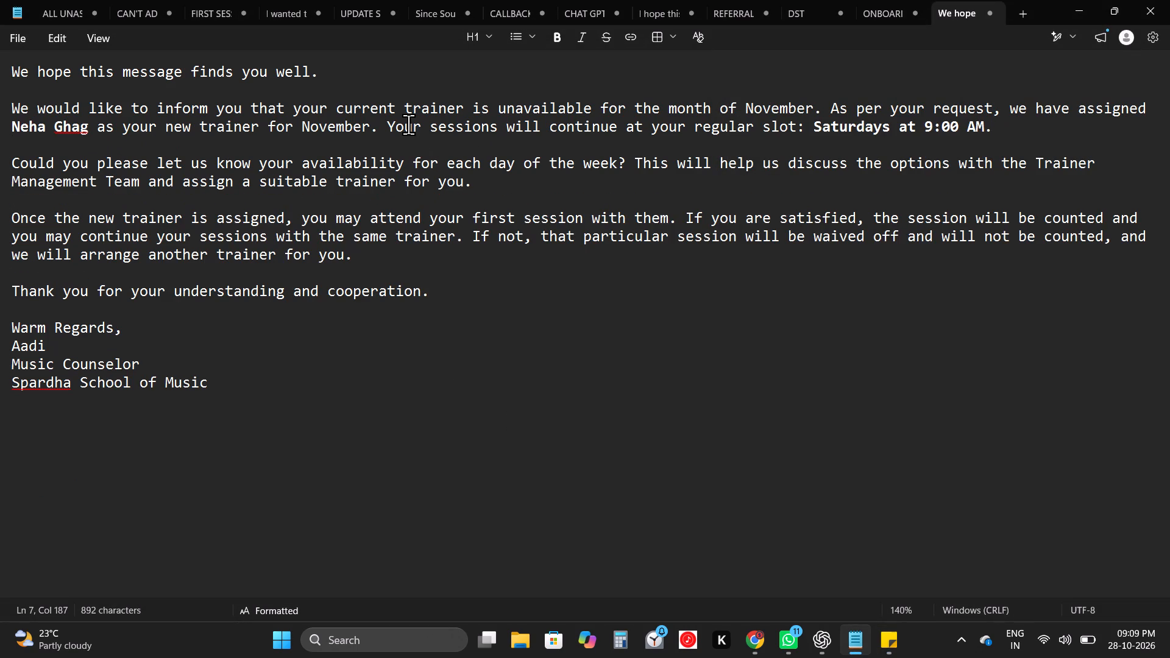
left_click(408, 124)
left_click_drag(408, 124, 976, 132)
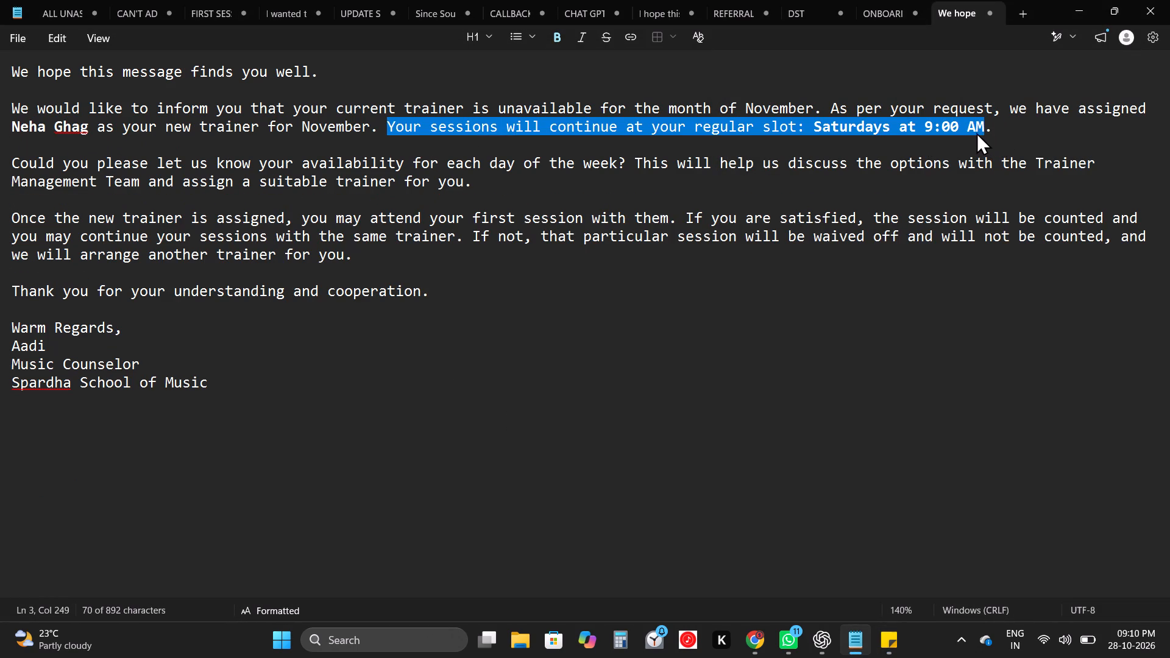
left_click_drag(976, 132, 974, 132)
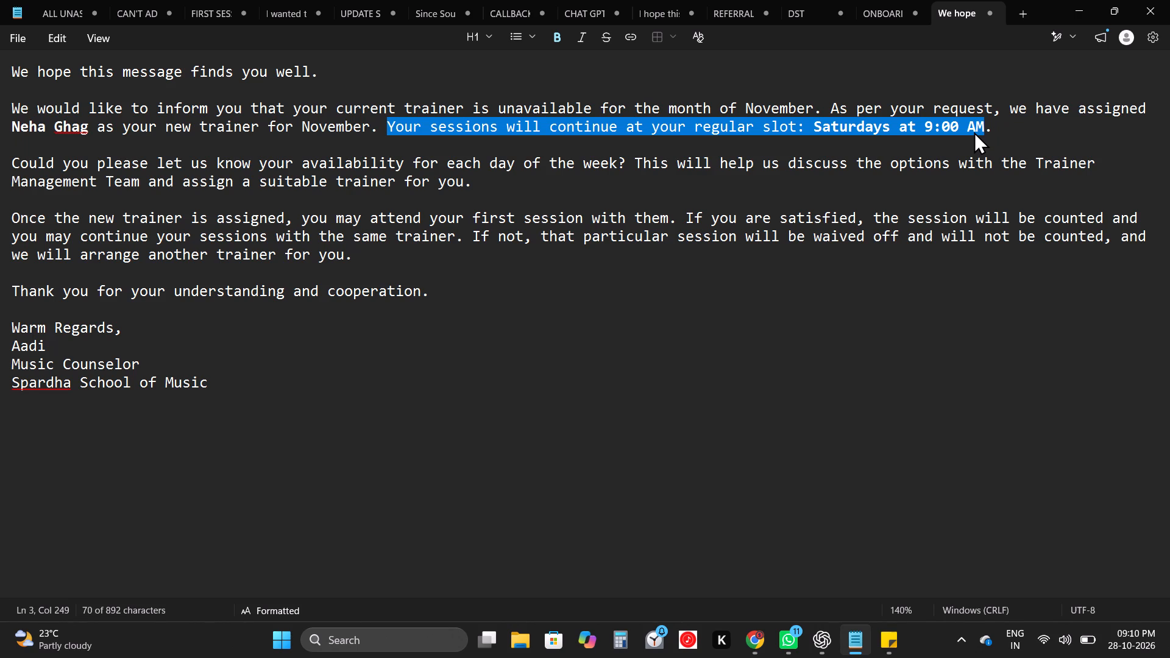
key("BackSpace")
key("BackSpace")
key("BackSpace")
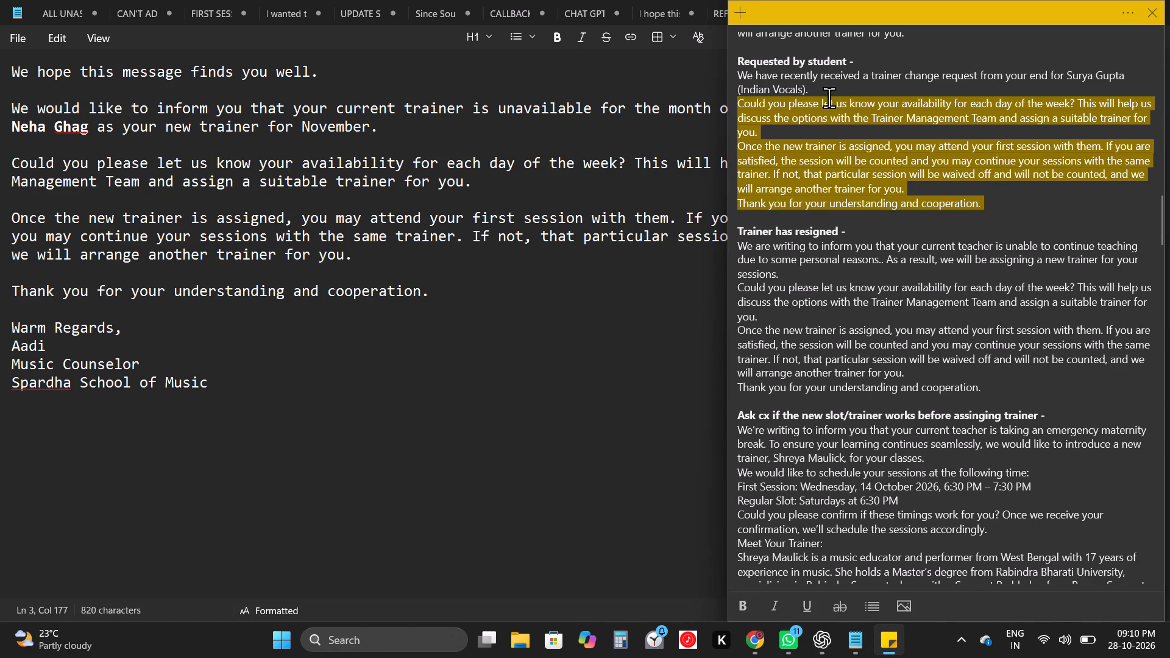
Copy the wording from "trainer change request from your end for" through "(Indian Vocals)." in the "Requested by student" template in Sticky Notes.
left_click(896, 76)
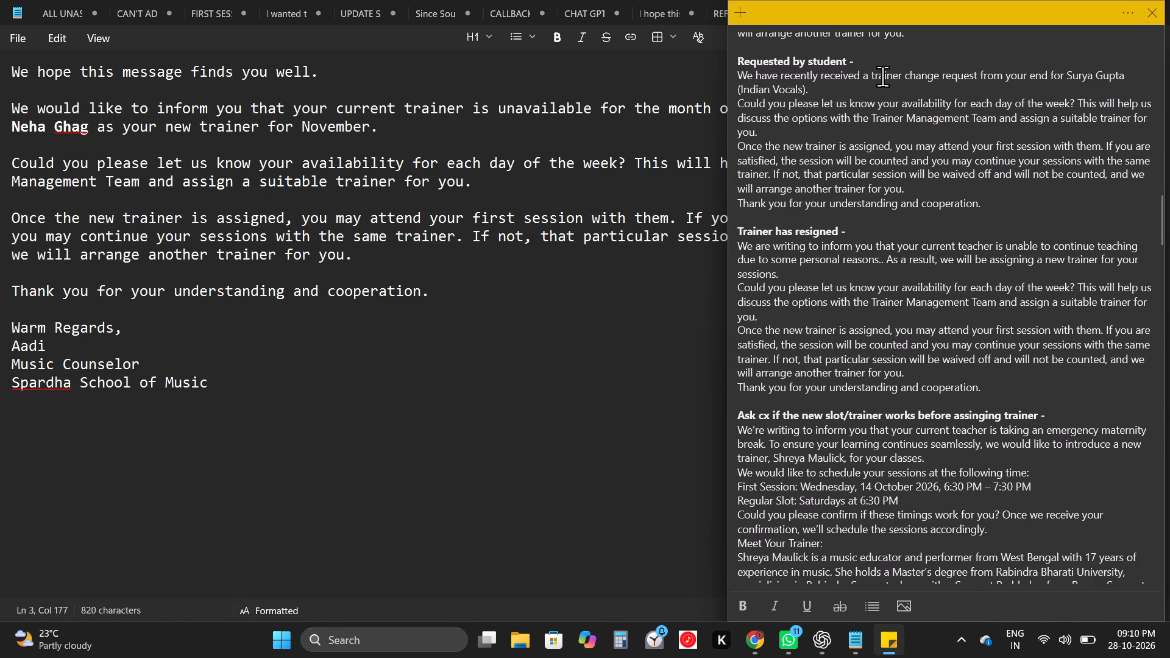
left_click(882, 76)
left_click_drag(882, 76, 913, 87)
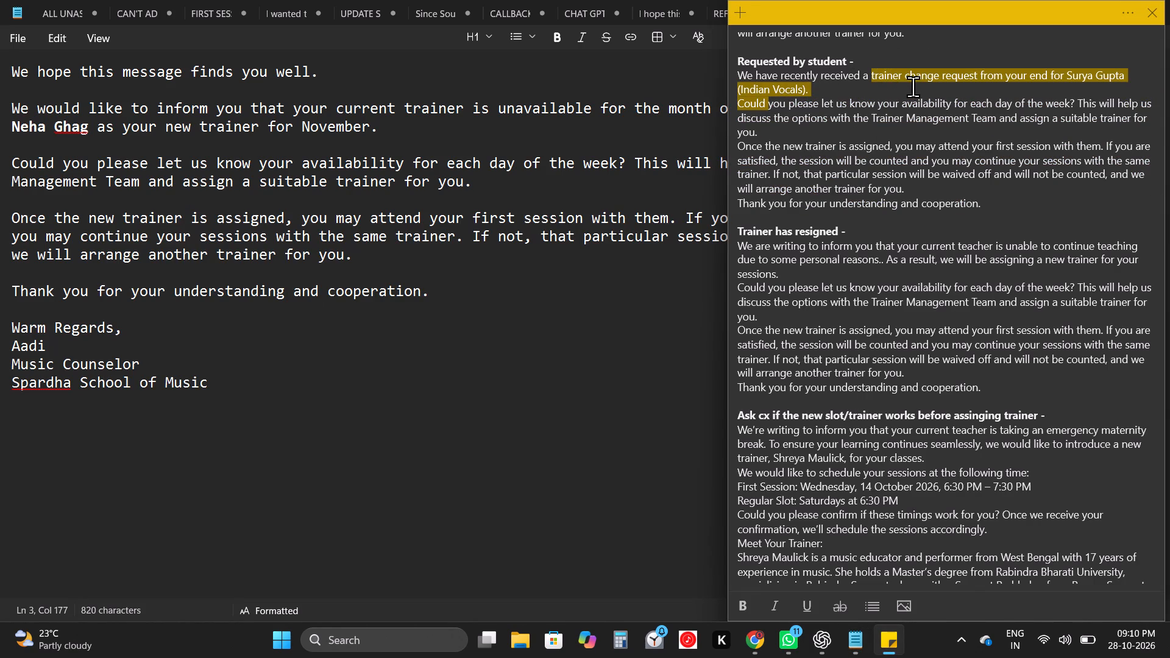
left_click_drag(913, 87, 913, 86)
left_click(892, 74)
left_click_drag(892, 74, 826, 83)
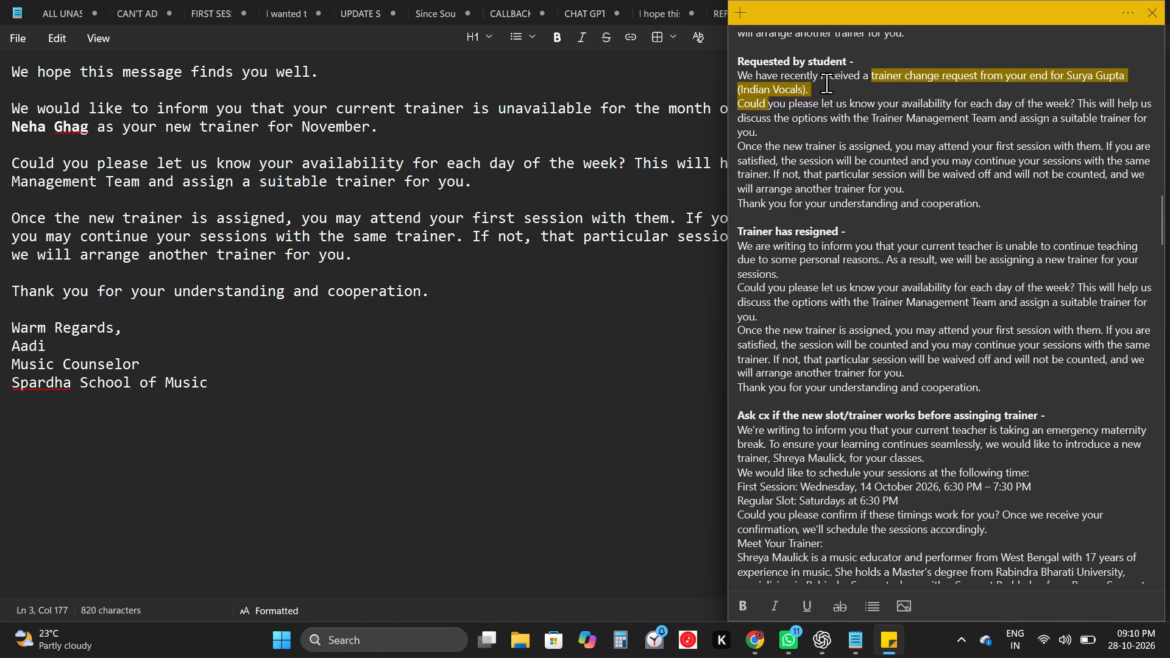
left_click_drag(826, 83, 806, 89)
key("ctrl+c")
In the Notepad message, replace the new-trainer assignment wording after "As per your request," with the copied phrase, removing the extra line break and period.
left_click(599, 152)
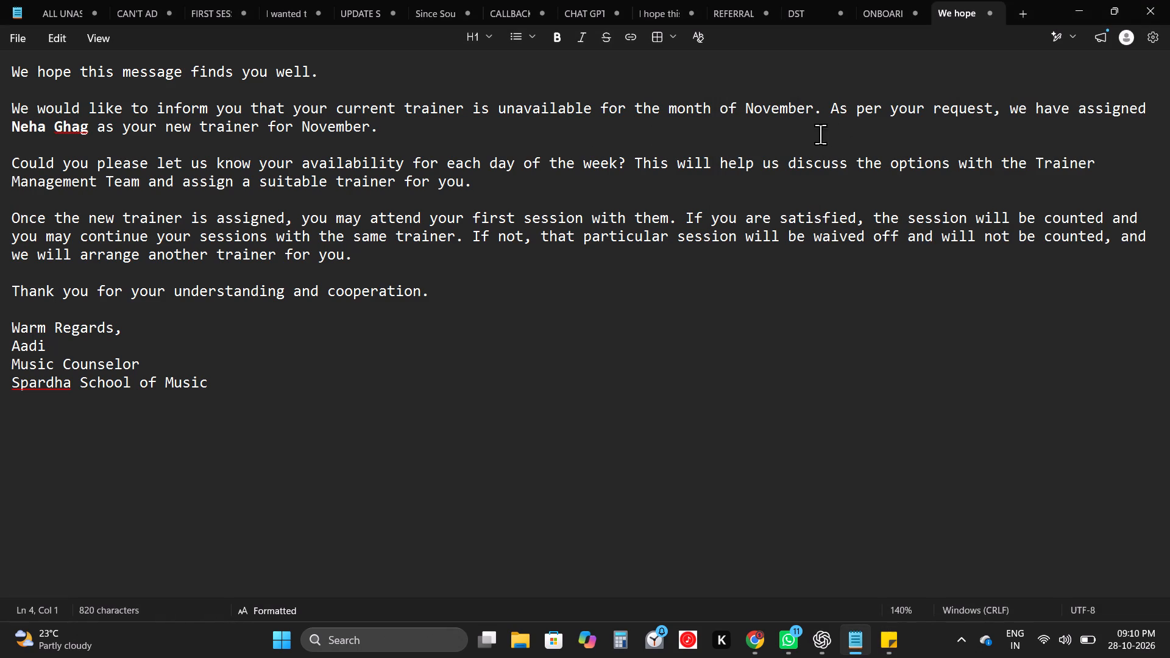
left_click(1016, 108)
left_click_drag(1016, 108, 360, 130)
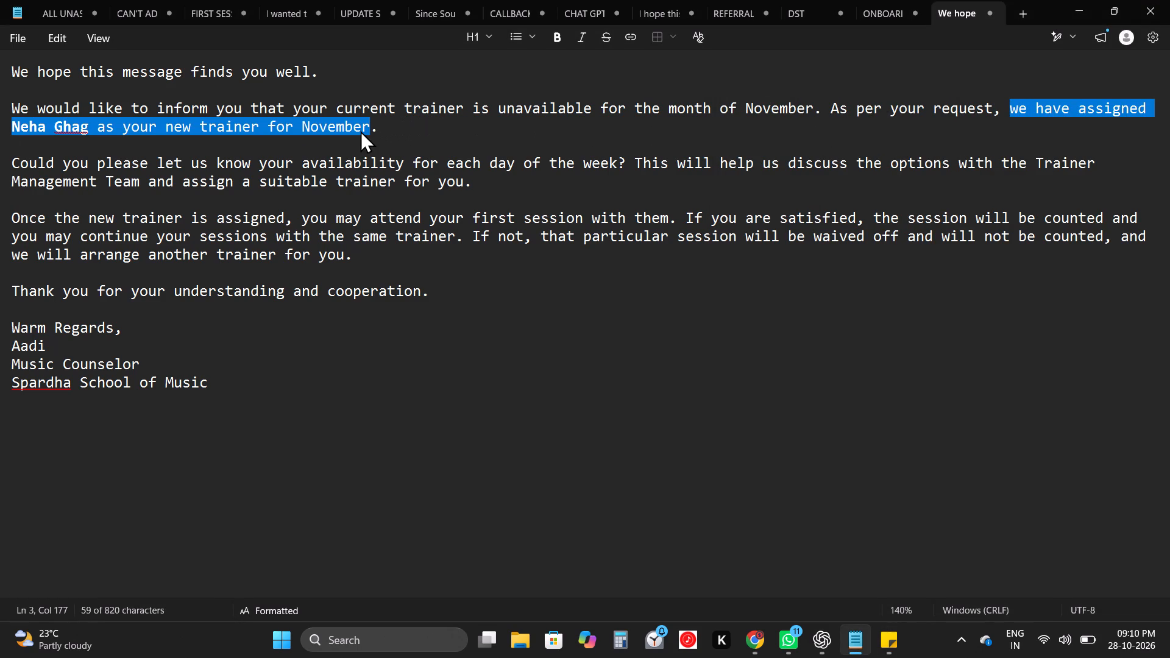
left_click_drag(360, 130, 361, 129)
key("ctrl+v")
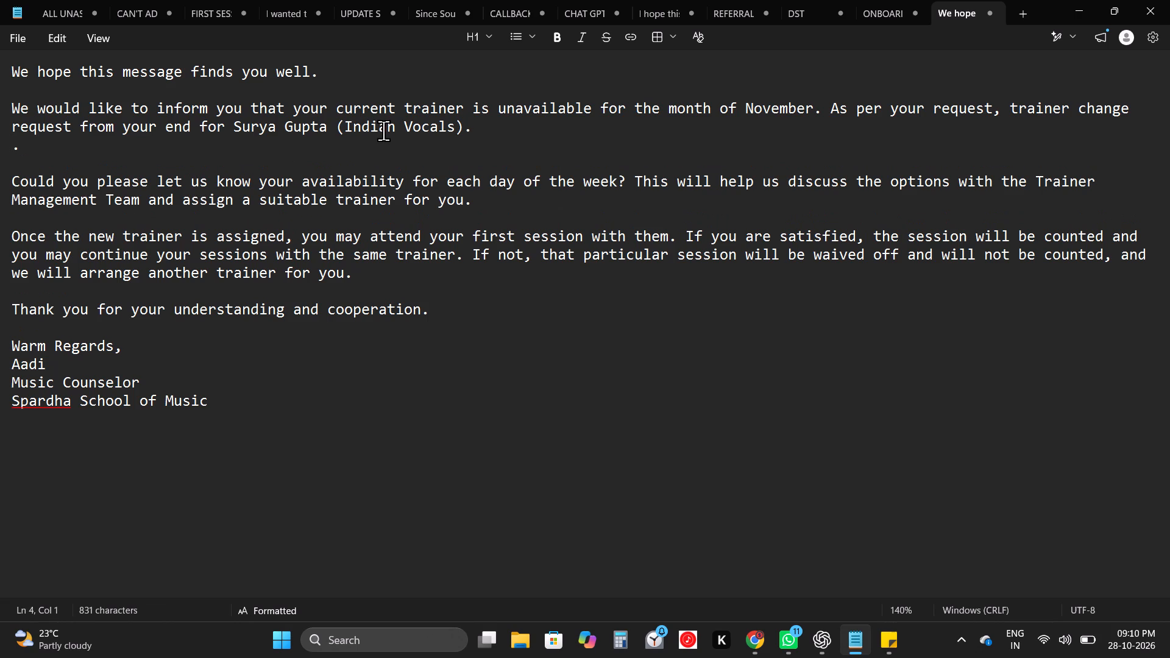
key("BackSpace")
key("BackSpace")
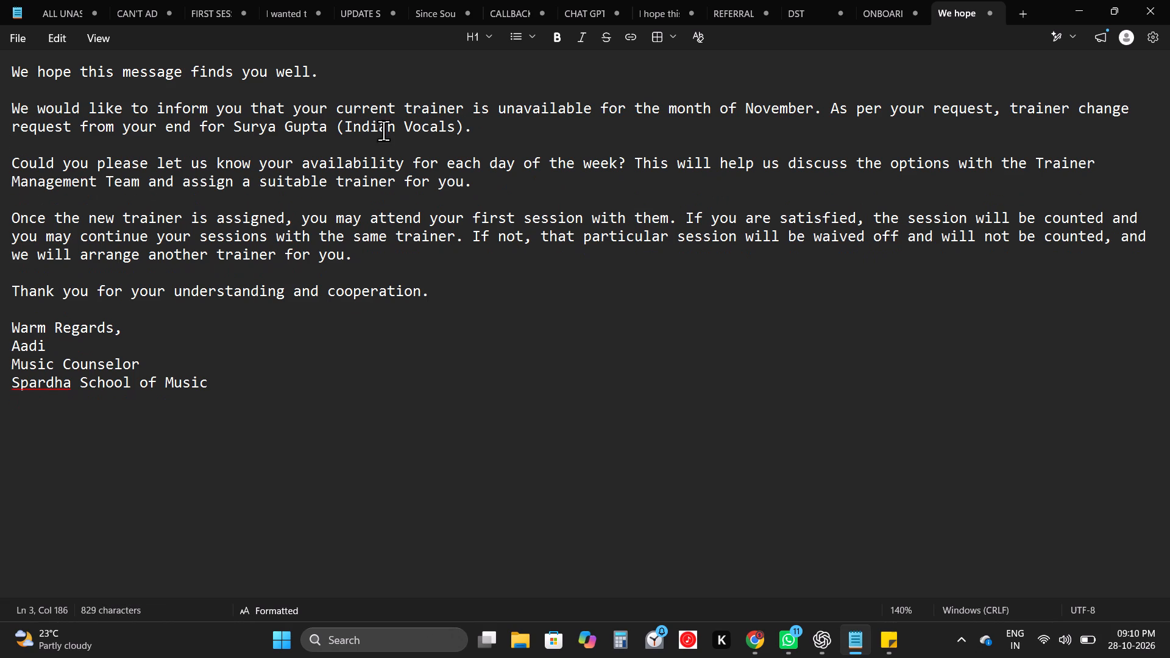
Replace the sample student's name and course in the Notepad message with the Carnatic Vocals batch name copied from the batch page.
left_click(561, 1)
scroll(569, 314, "up", 7)
triple_click(411, 274)
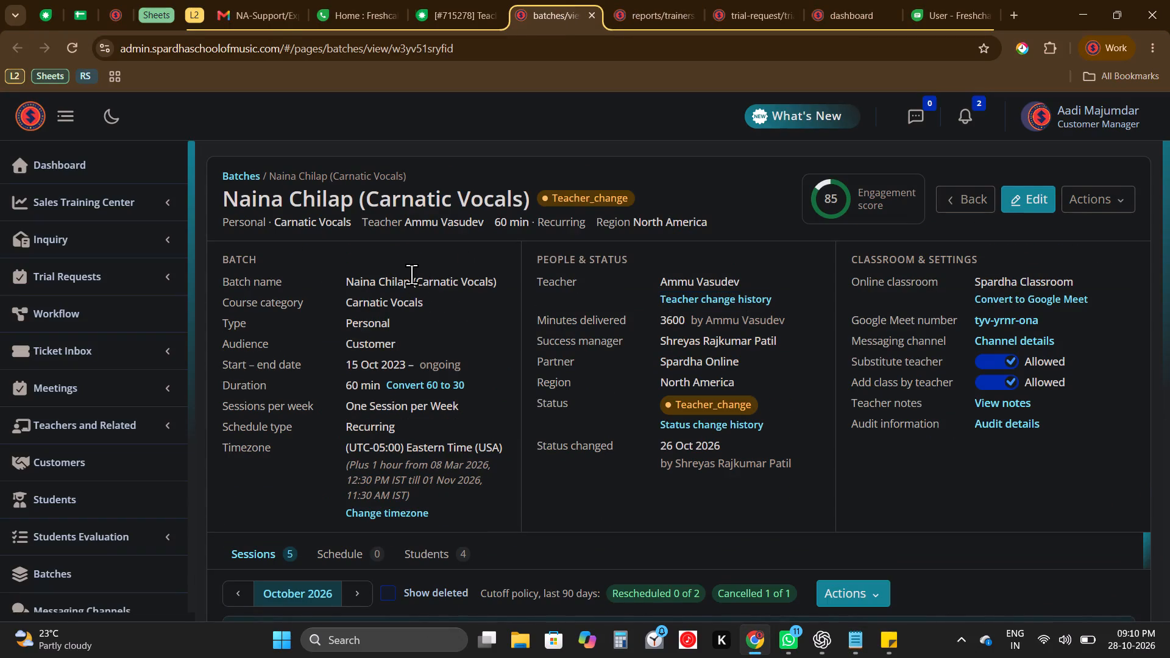
key("ctrl+c")
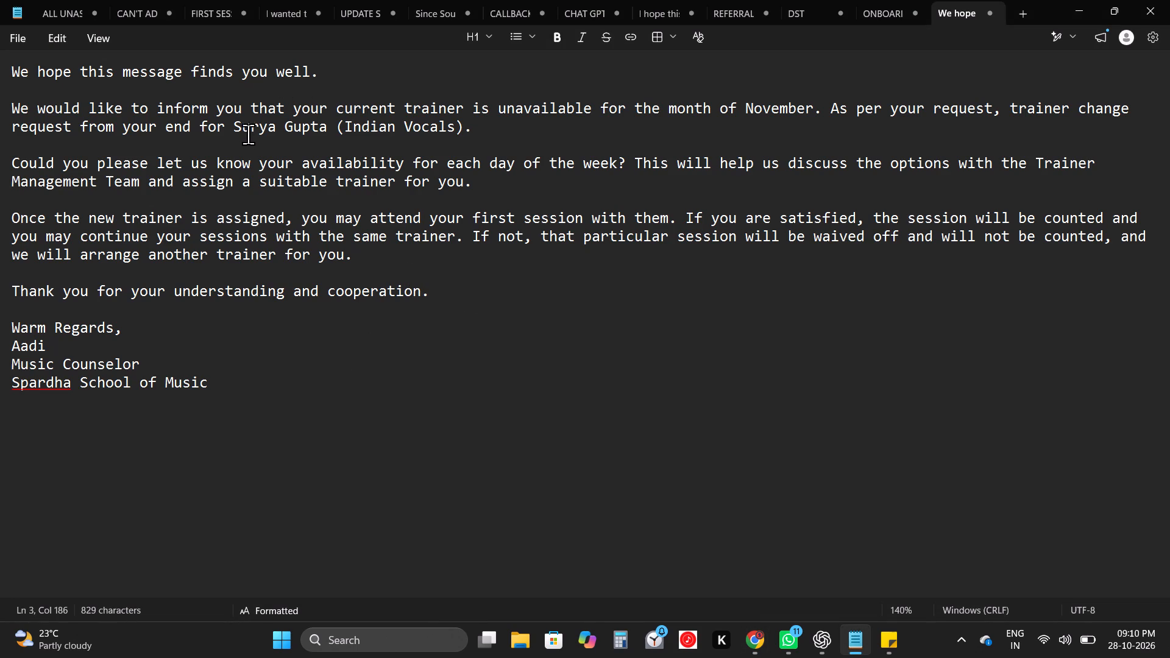
left_click(249, 133)
left_click_drag(249, 133, 448, 132)
key("ctrl+v")
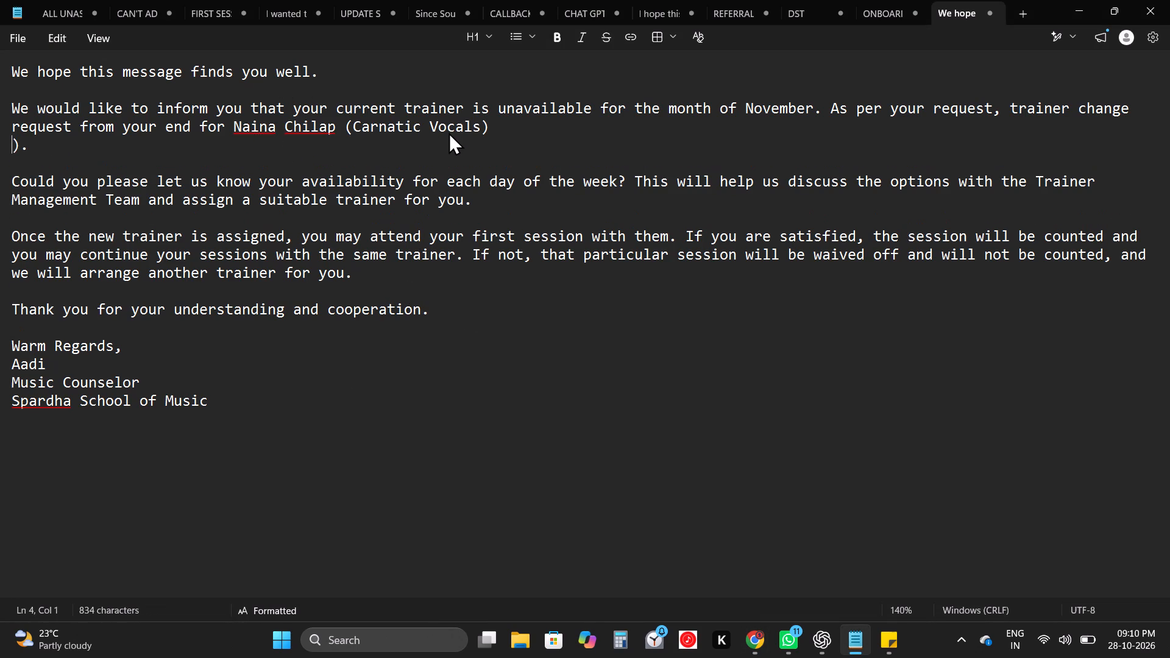
key("BackSpace")
key("BackSpace")
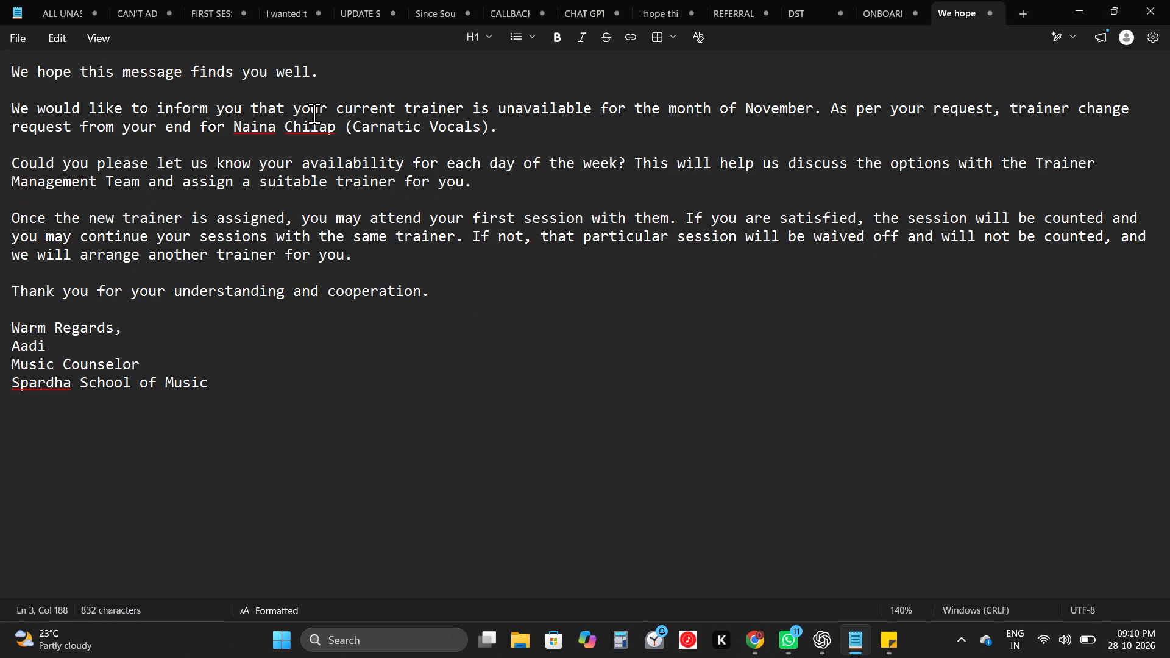